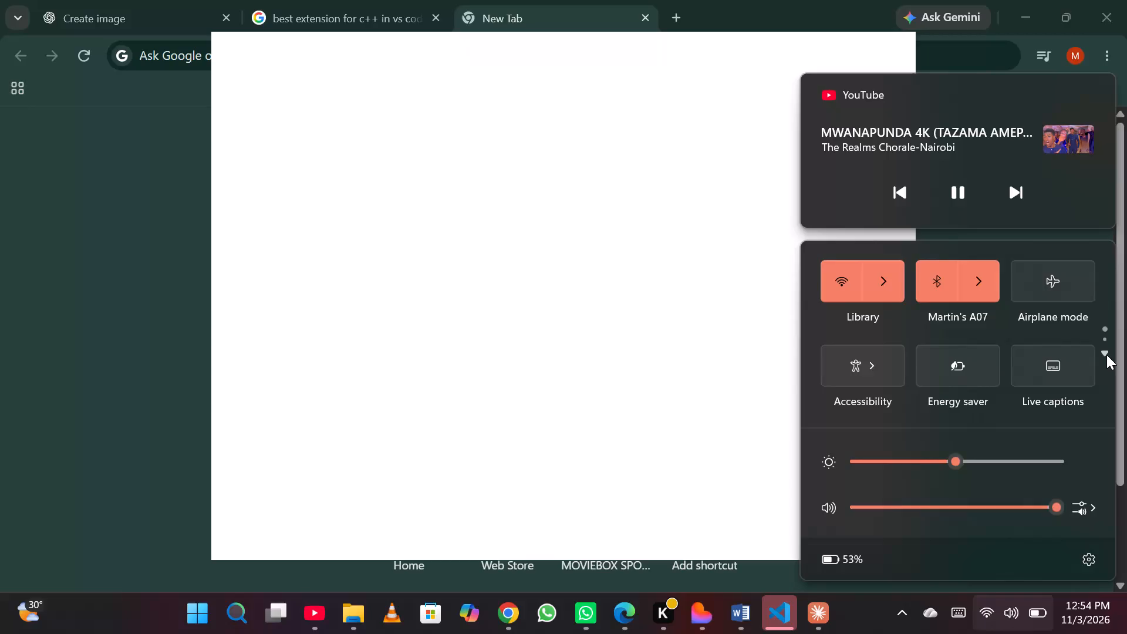
Turn on the mobile hotspot in the Windows quick settings.
click(1106, 353)
click(983, 287)
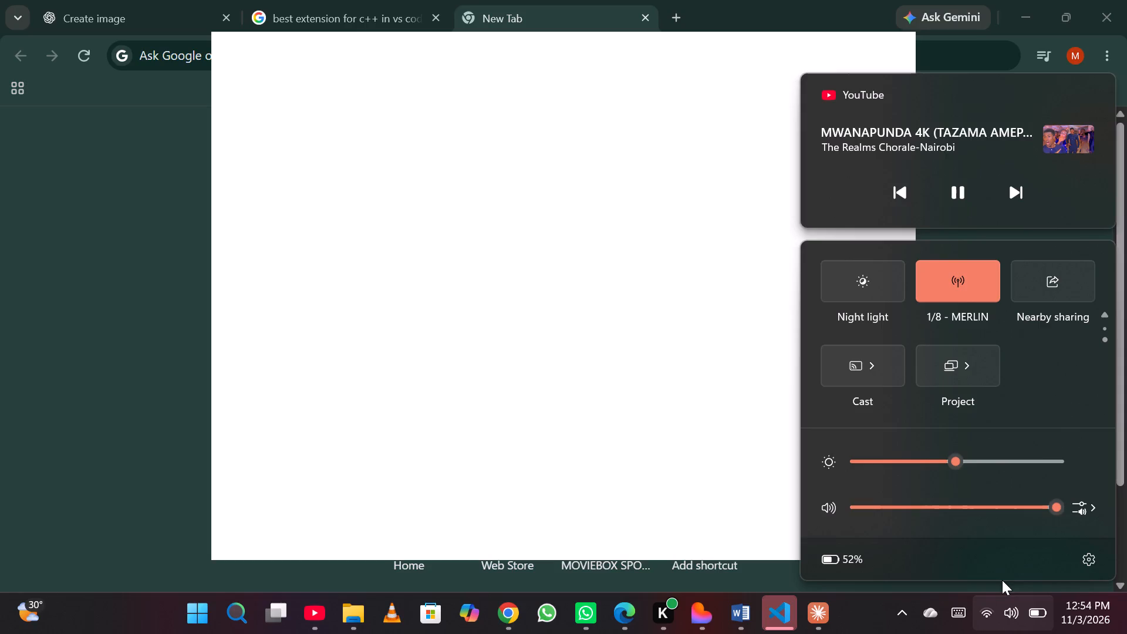
Switch to Word with the Advanced Web Application Development – Assignment & Take-Away CAT document.
click(744, 618)
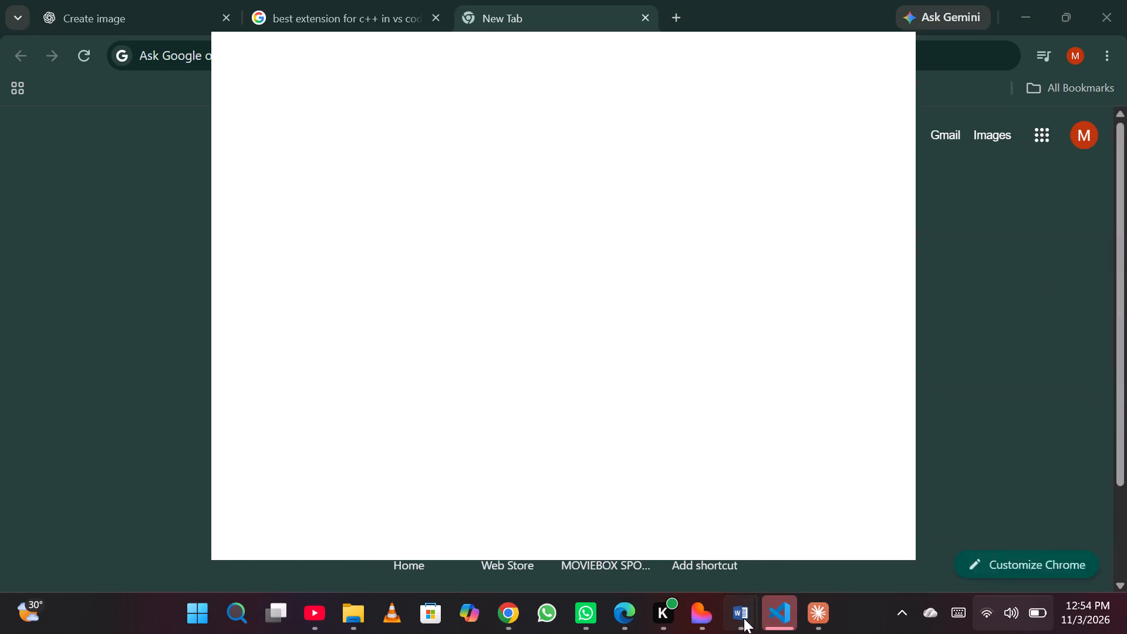
click(1038, 516)
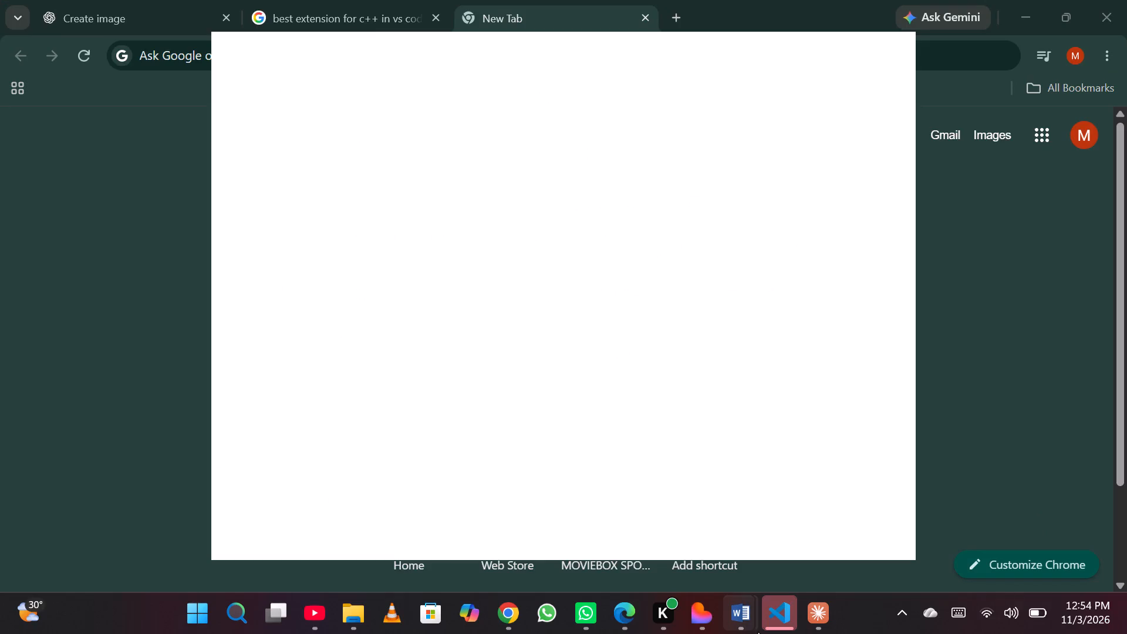
click(1022, 540)
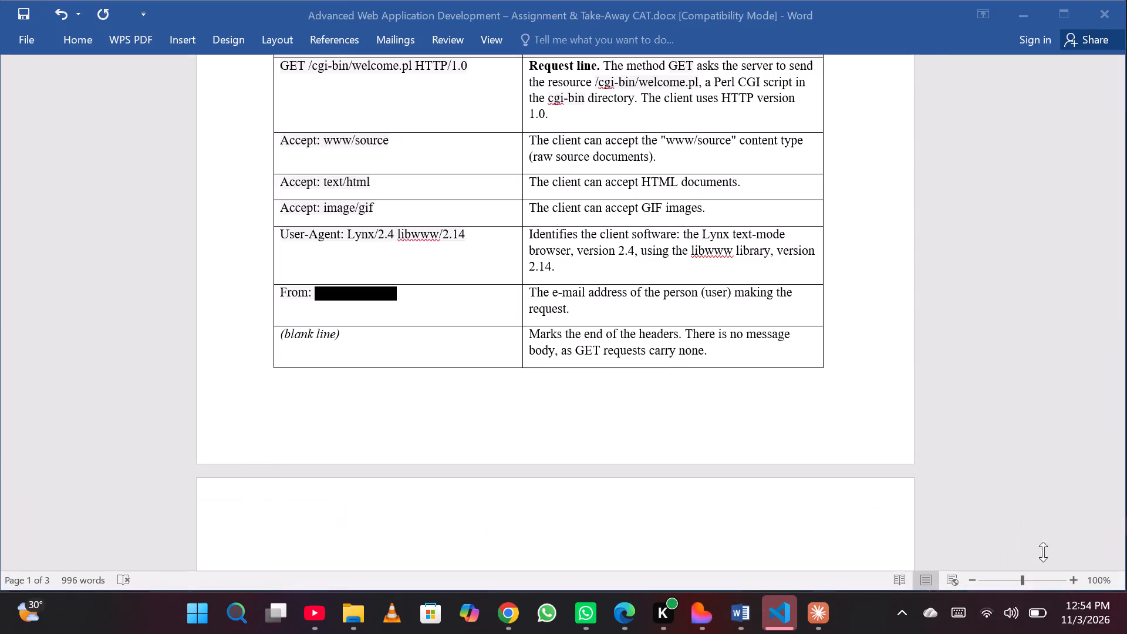
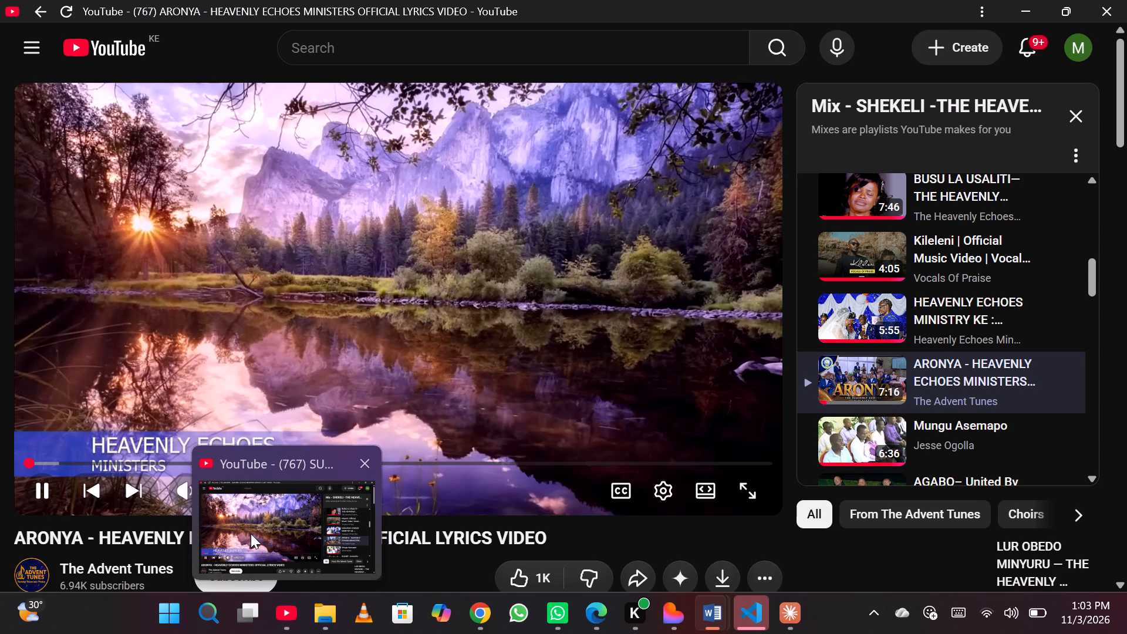
Switch to YouTube, resume the paused mix and play its following video, BABELI //THE REVIVERS MINISTERS, skipping the advert.
click(251, 534)
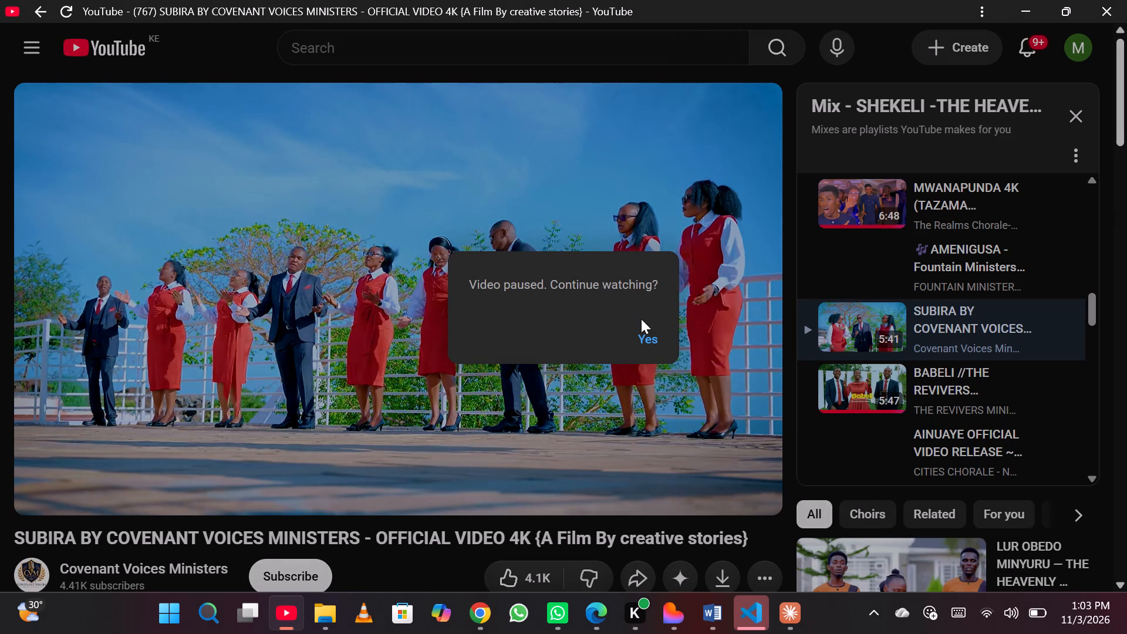
click(653, 340)
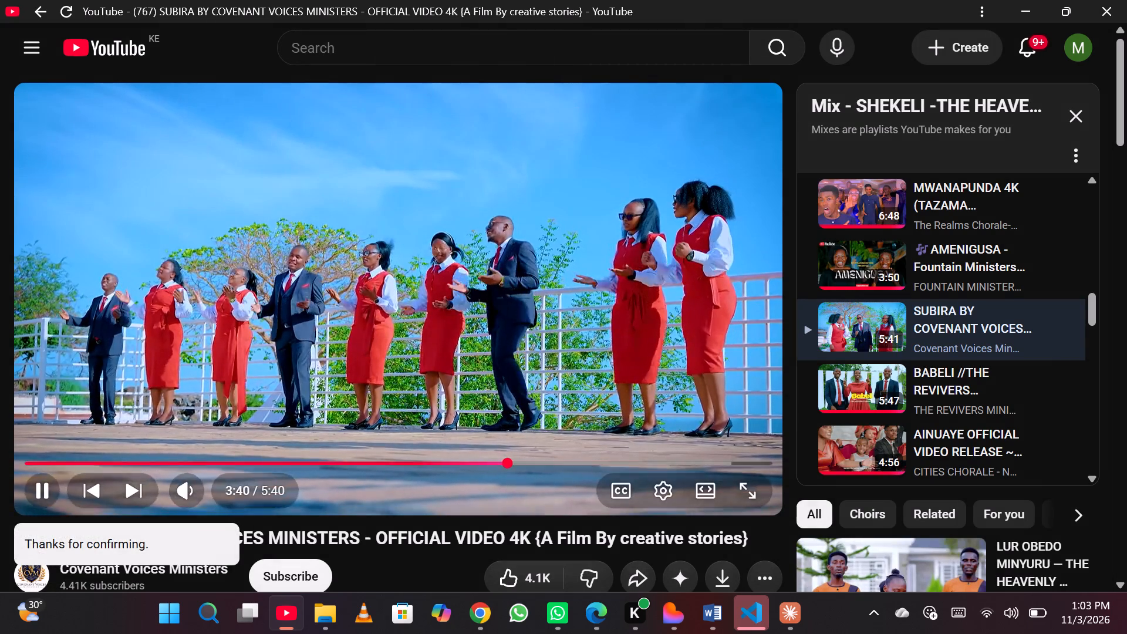
click(126, 495)
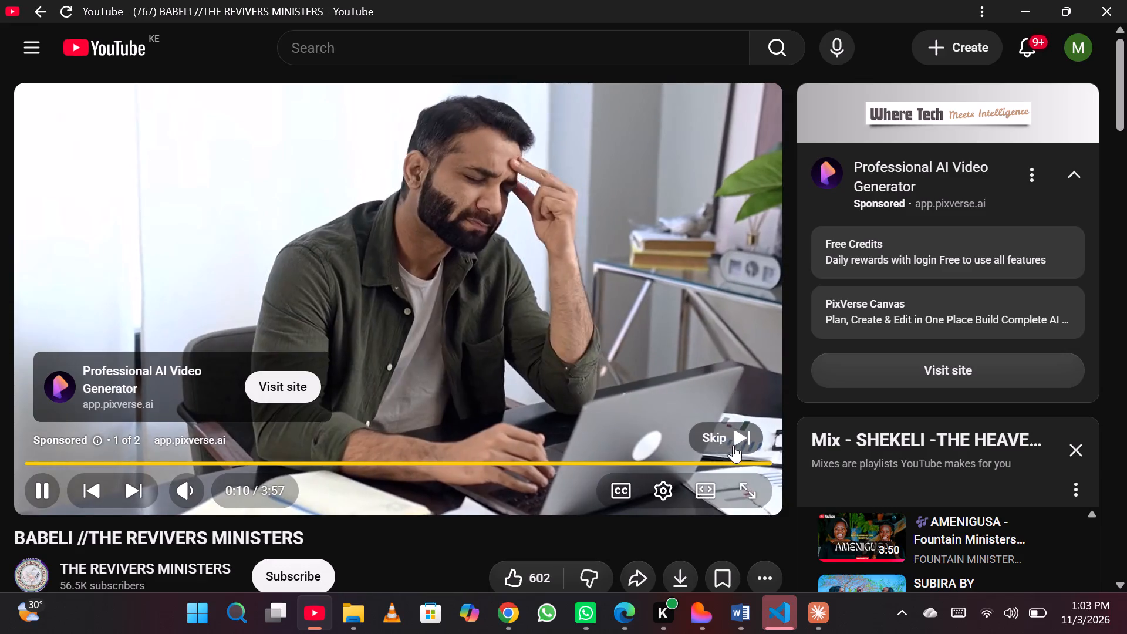
click(730, 441)
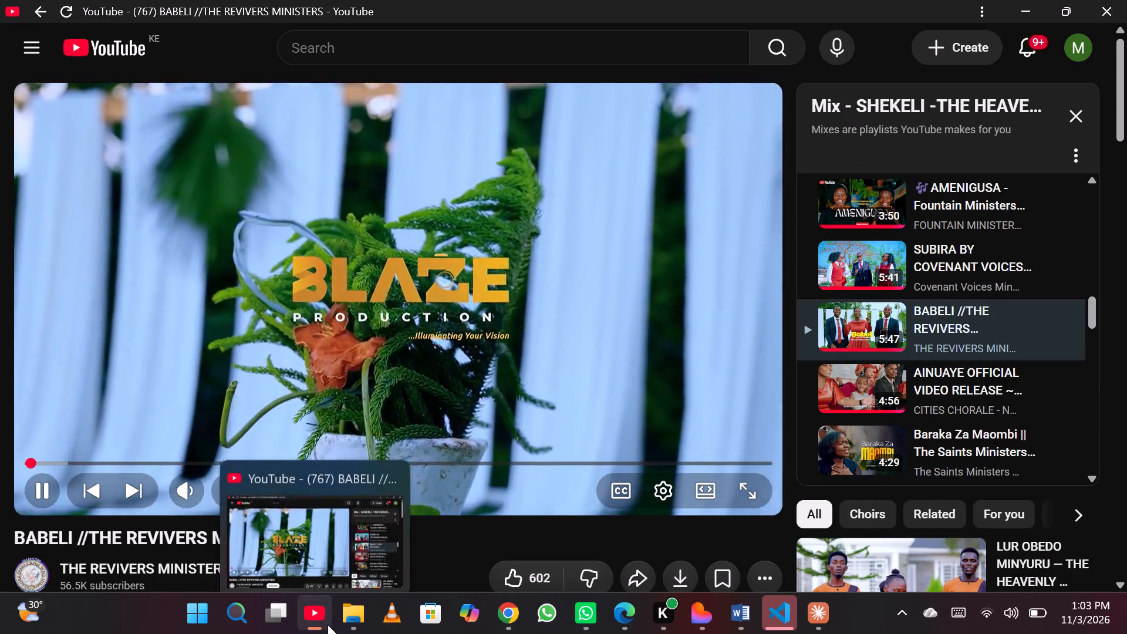
click(328, 625)
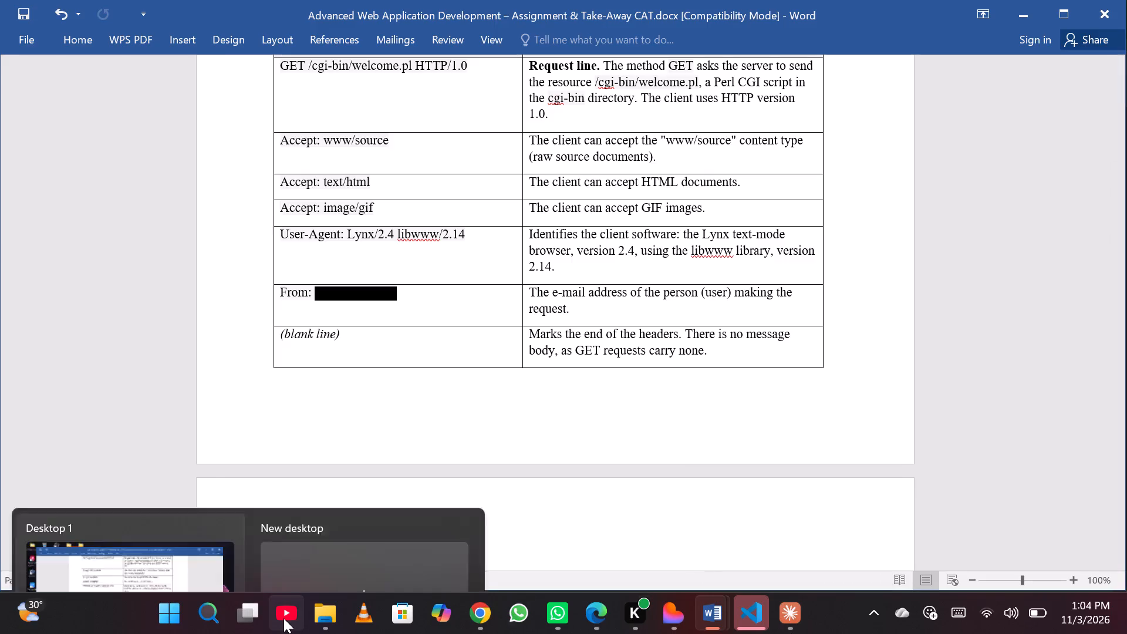
Search YouTube for "aliacha enzi na utukufu juu mbinguni" and play Pendo la Ajabu by Sifa Music Group, leaving it in the background.
click(278, 612)
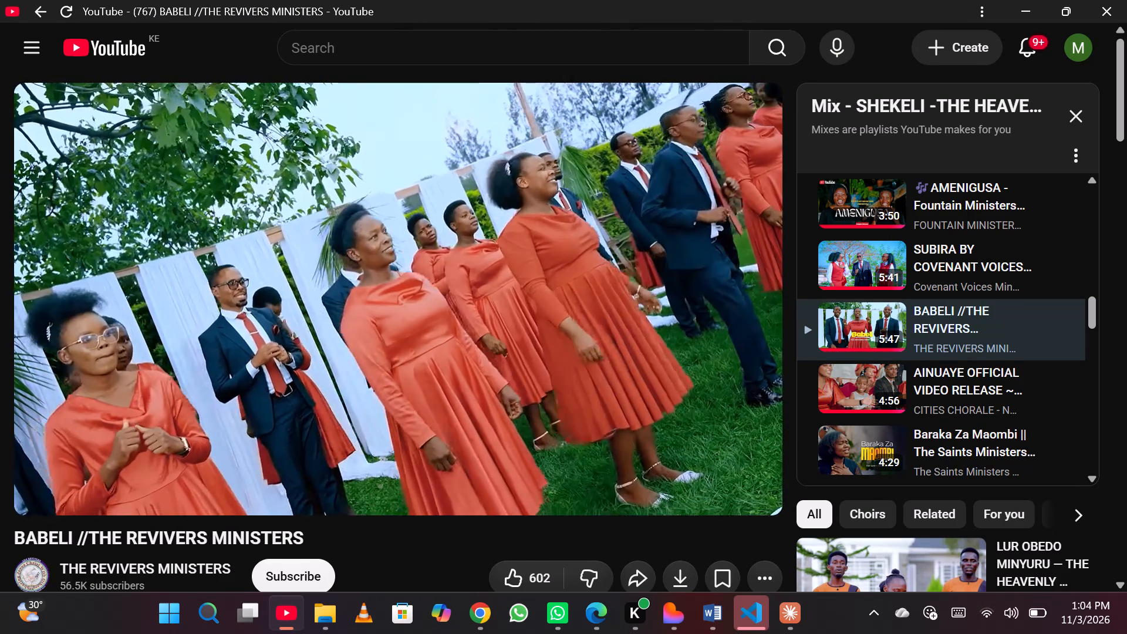
click(612, 32)
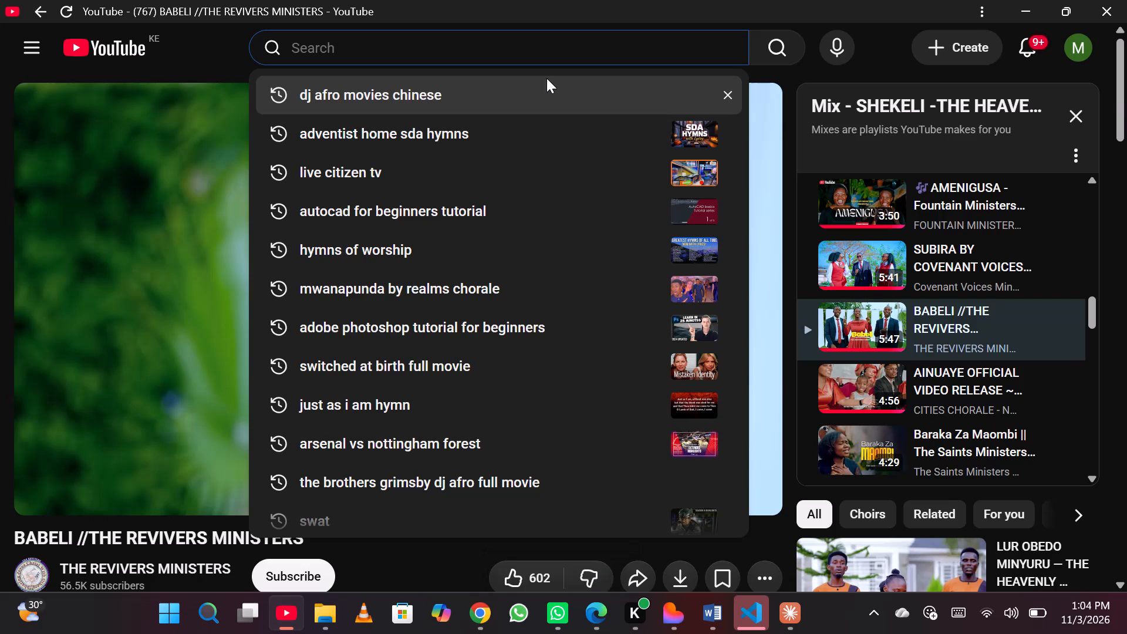
text(al)
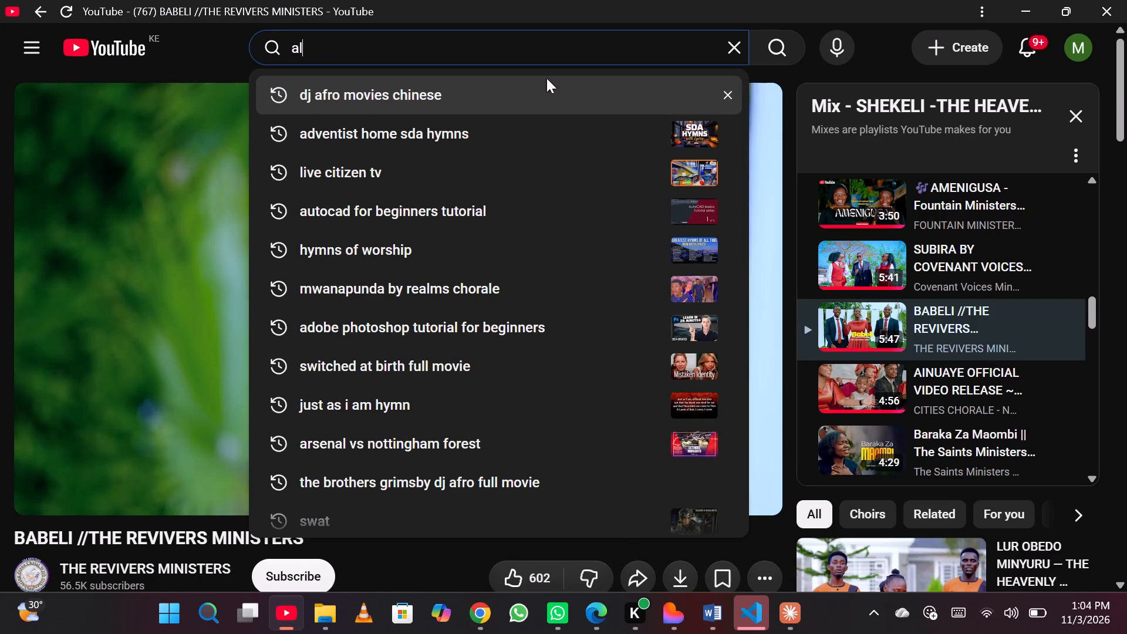
text(iacha enx)
key(BackSpace)
key(z)
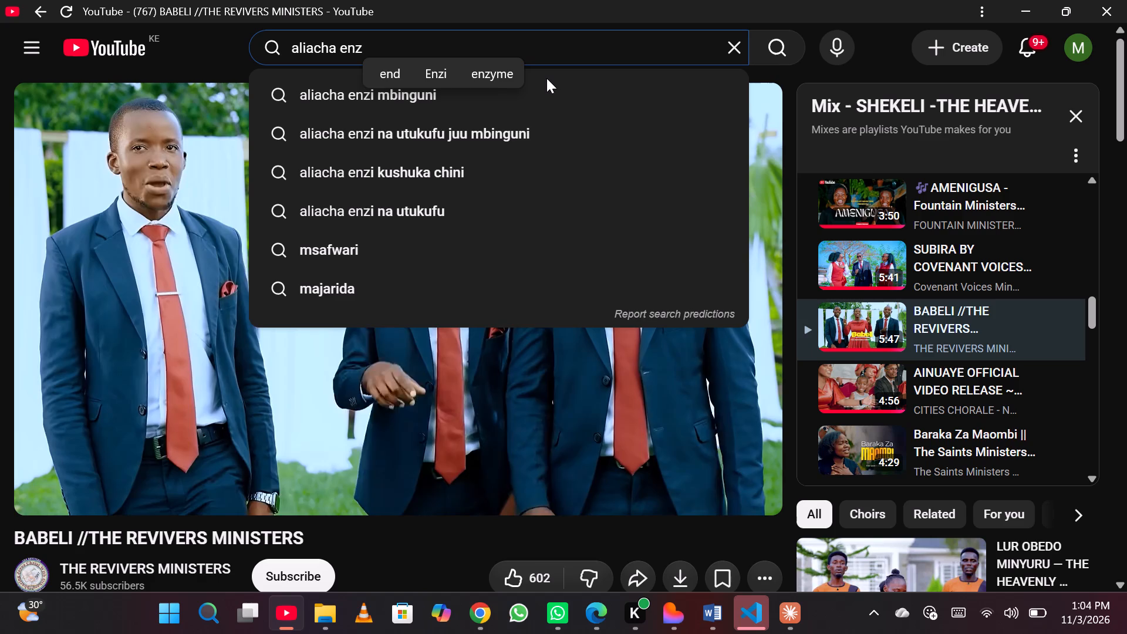
key(i)
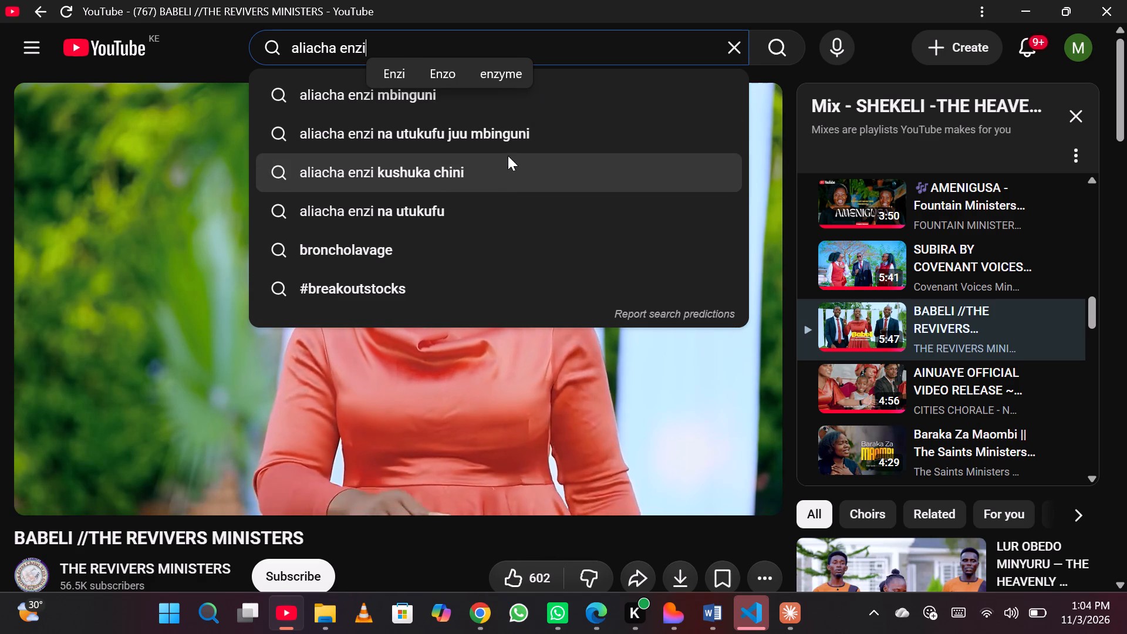
click(507, 136)
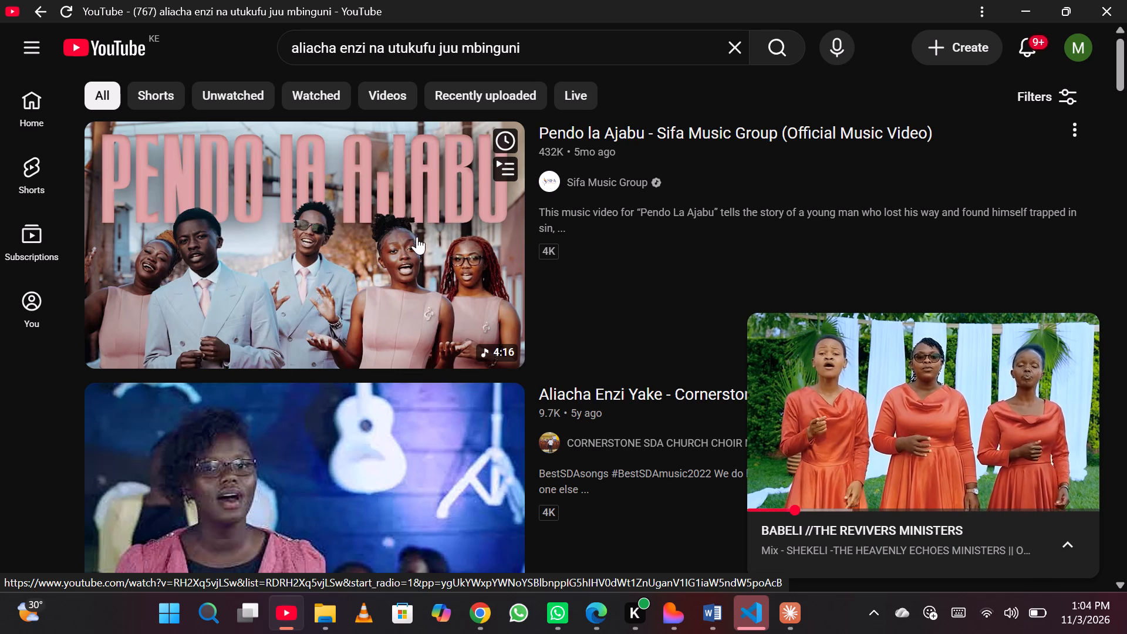
click(411, 221)
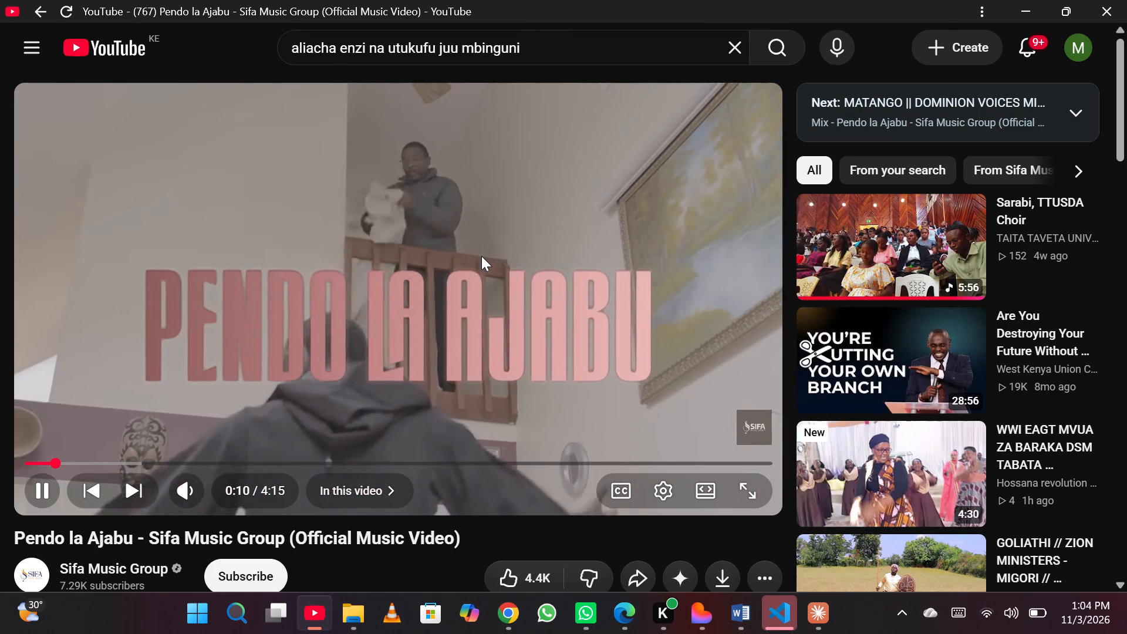
click(308, 621)
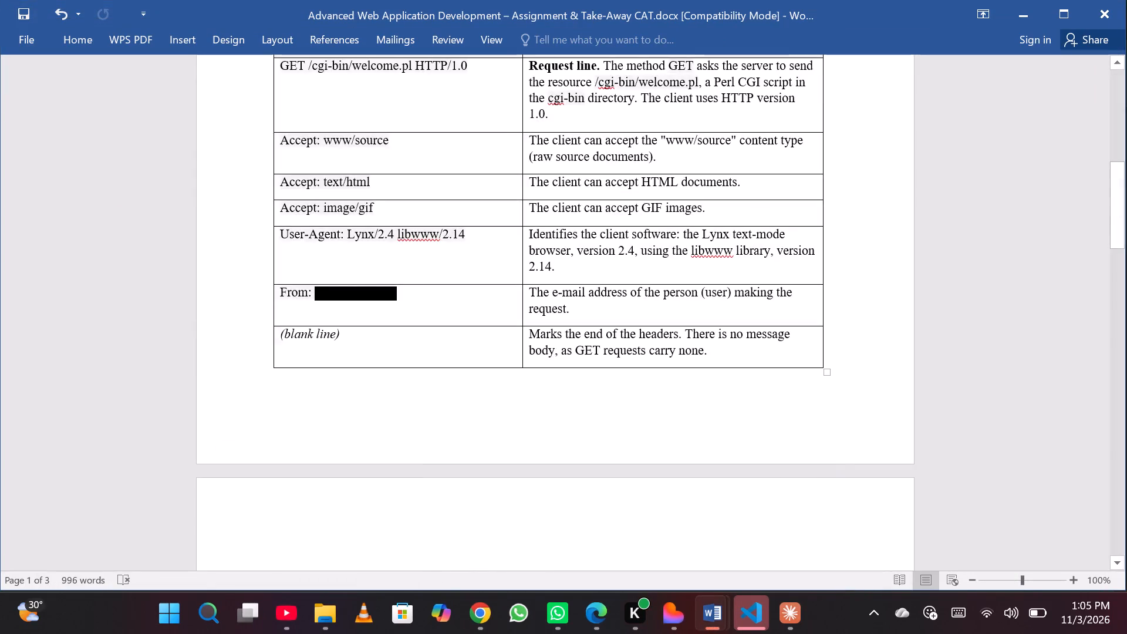
Review the Word assignment from the HTTP request table through the Question (c) Java servlets explanation and its text diagram.
scroll(801, 231, down, 3)
scroll(801, 232, up, 1)
scroll(799, 234, down, 4)
scroll(772, 250, up, 1)
scroll(770, 249, down, 5)
scroll(677, 260, up, 4)
scroll(677, 260, down, 2)
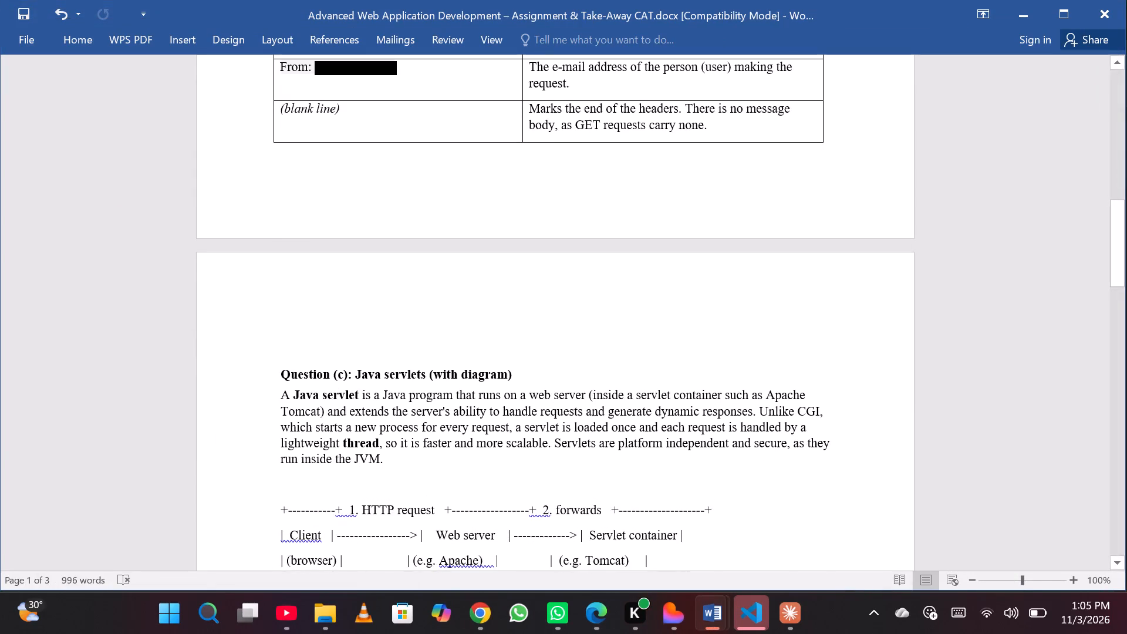
scroll(556, 486, down, 1)
scroll(556, 486, up, 5)
scroll(556, 486, down, 1)
scroll(556, 486, up, 7)
scroll(560, 488, down, 13)
scroll(573, 490, up, 3)
scroll(573, 490, down, 1)
scroll(573, 490, up, 1)
scroll(576, 491, down, 1)
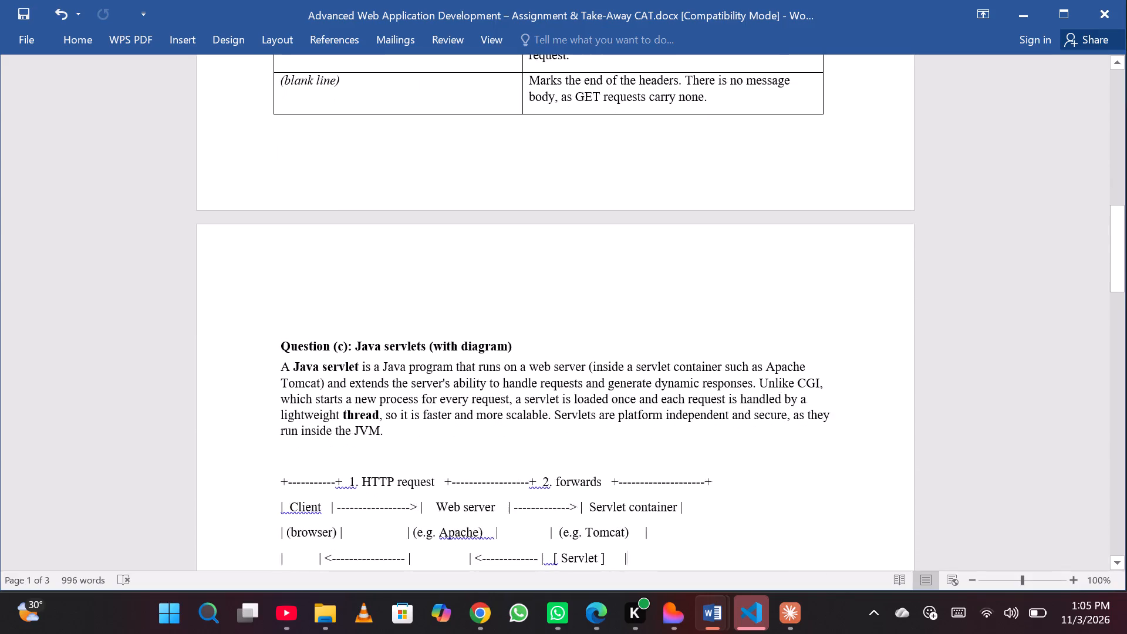
scroll(588, 489, down, 4)
scroll(588, 489, up, 2)
scroll(588, 489, down, 1)
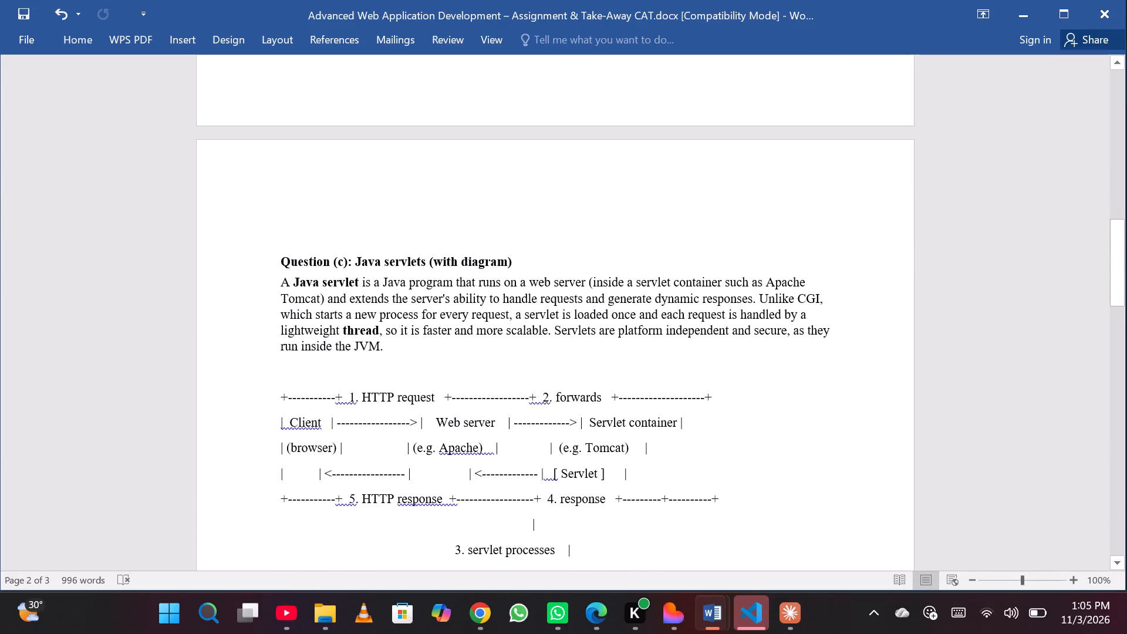
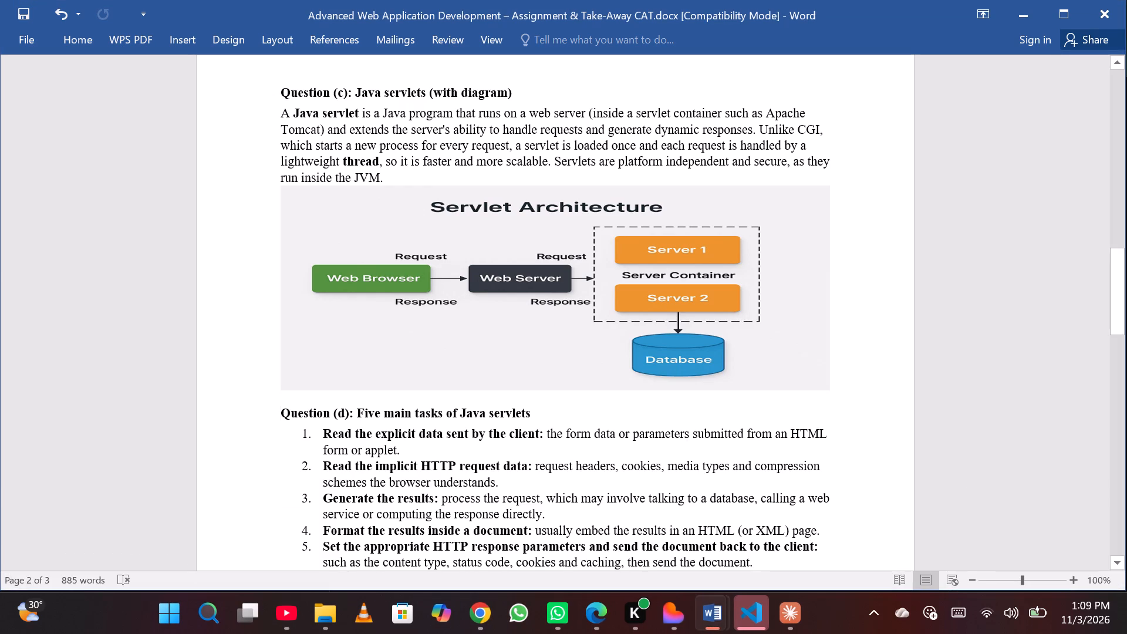
click(840, 393)
click(282, 404)
key(Return)
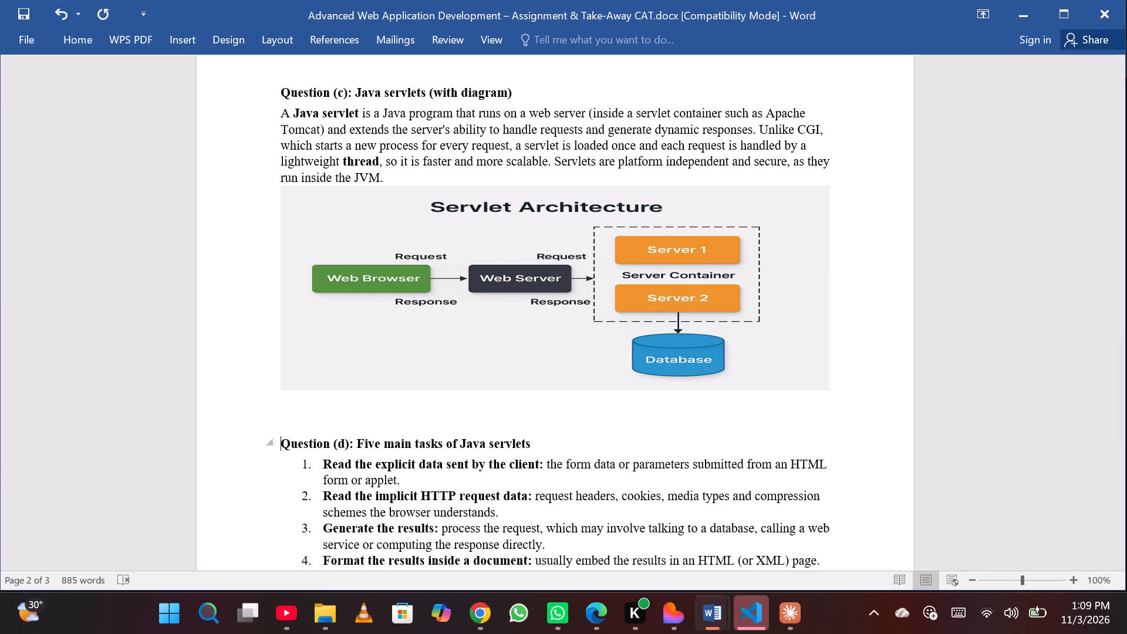
click(301, 422)
key(ctrl+v)
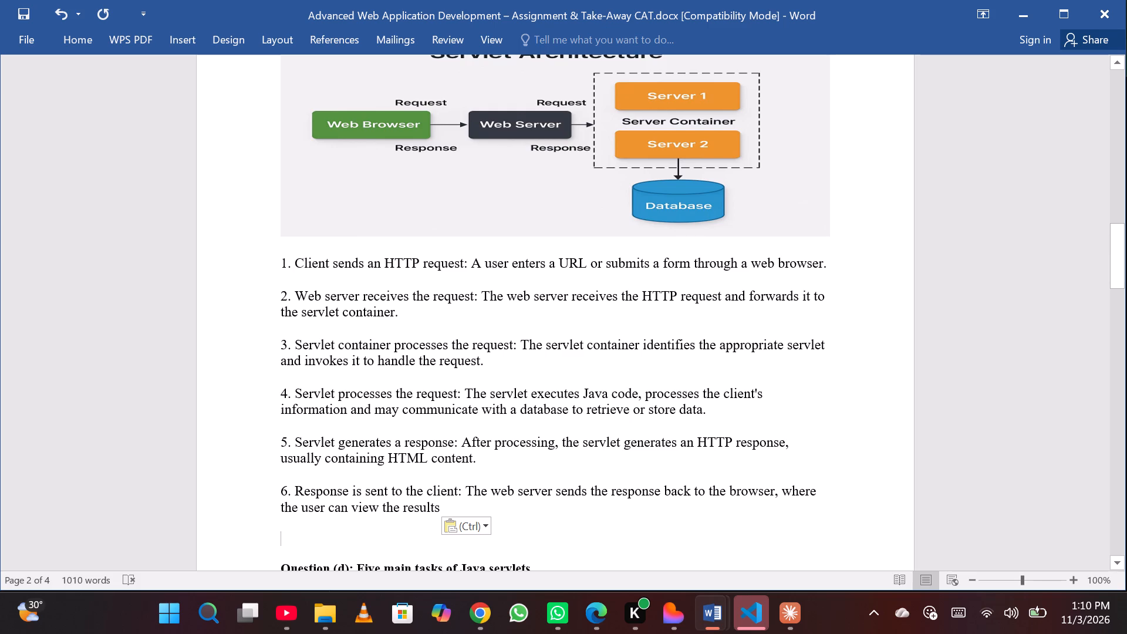
Change the pasted six servlet points to the Keep Text Only paste format.
scroll(812, 282, up, 1)
scroll(812, 282, down, 1)
scroll(812, 282, up, 4)
scroll(812, 282, down, 2)
scroll(812, 282, up, 1)
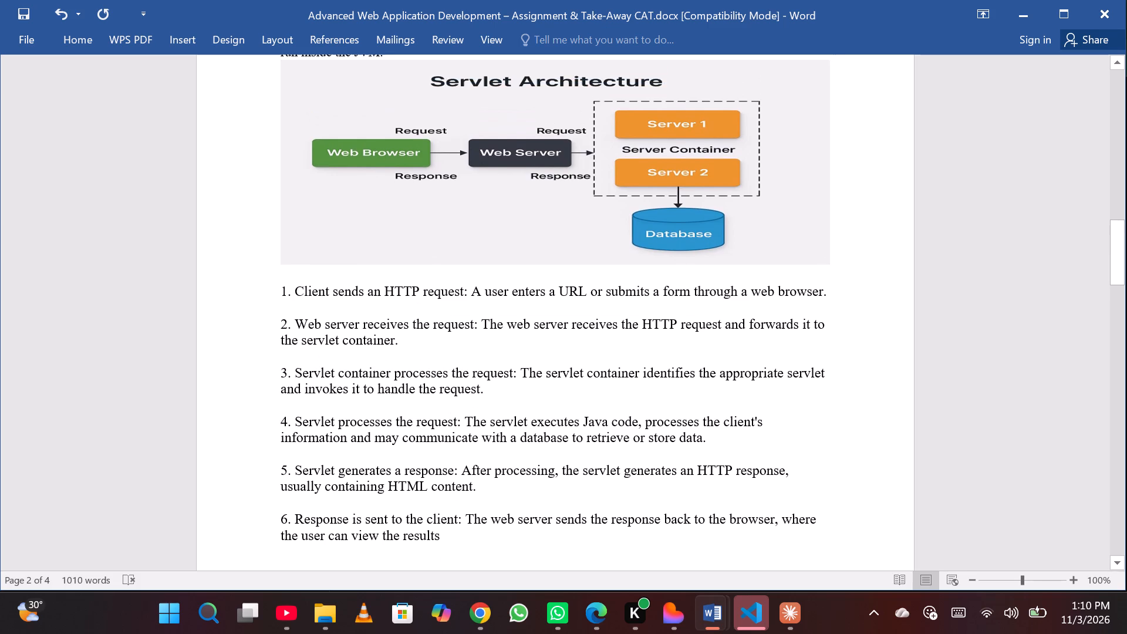
scroll(812, 282, up, 3)
scroll(812, 284, down, 1)
scroll(812, 284, up, 2)
scroll(812, 284, down, 2)
scroll(812, 284, up, 1)
scroll(812, 284, down, 4)
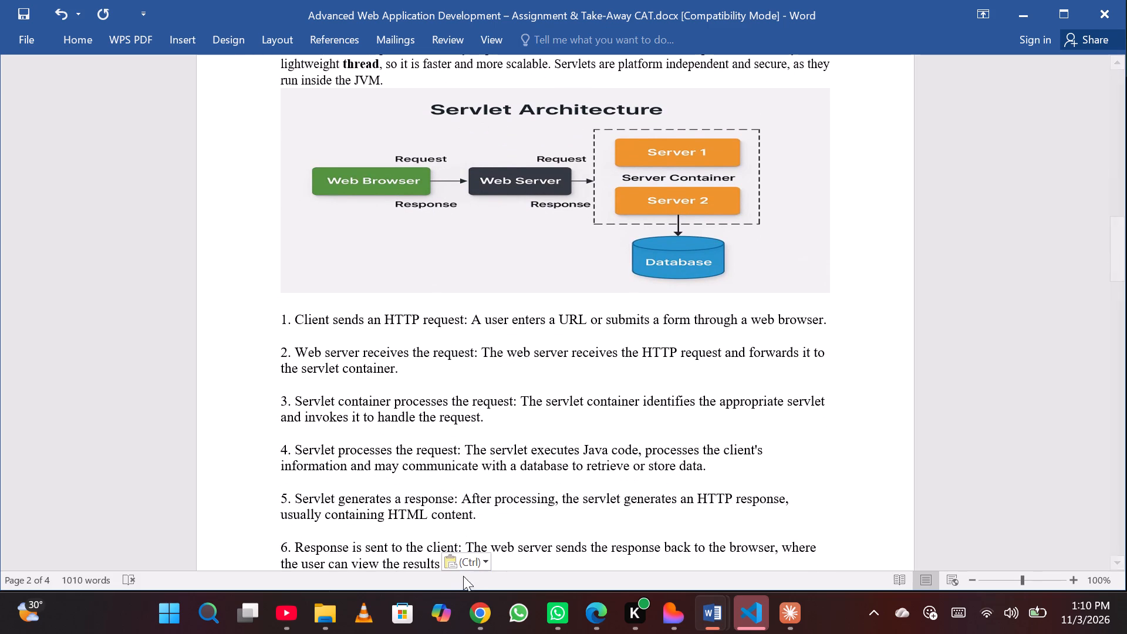
click(487, 559)
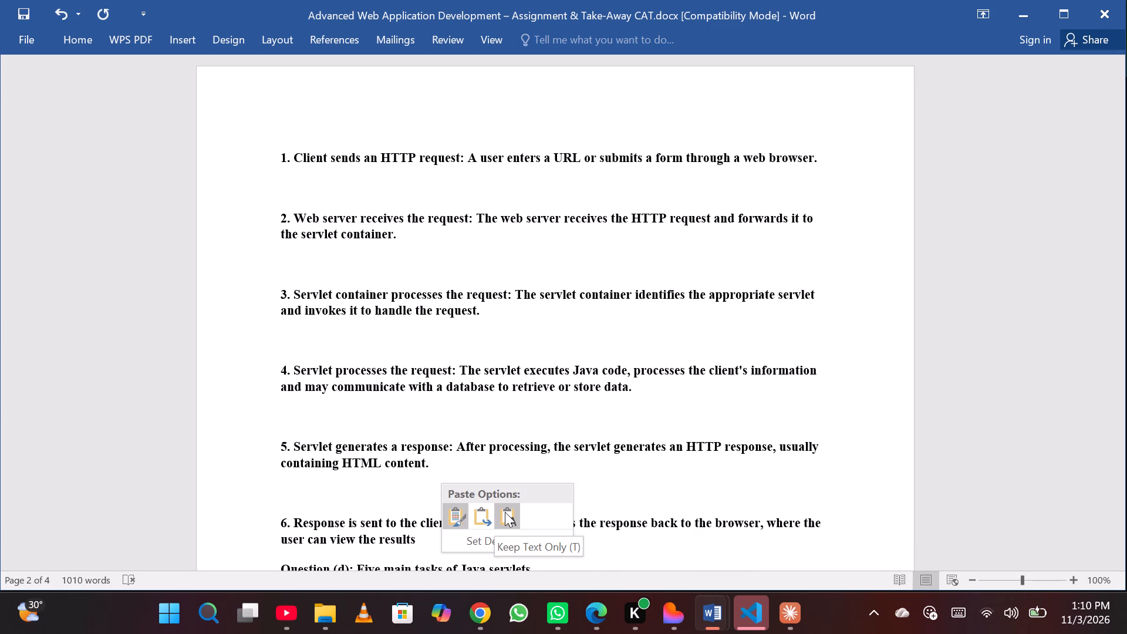
click(505, 512)
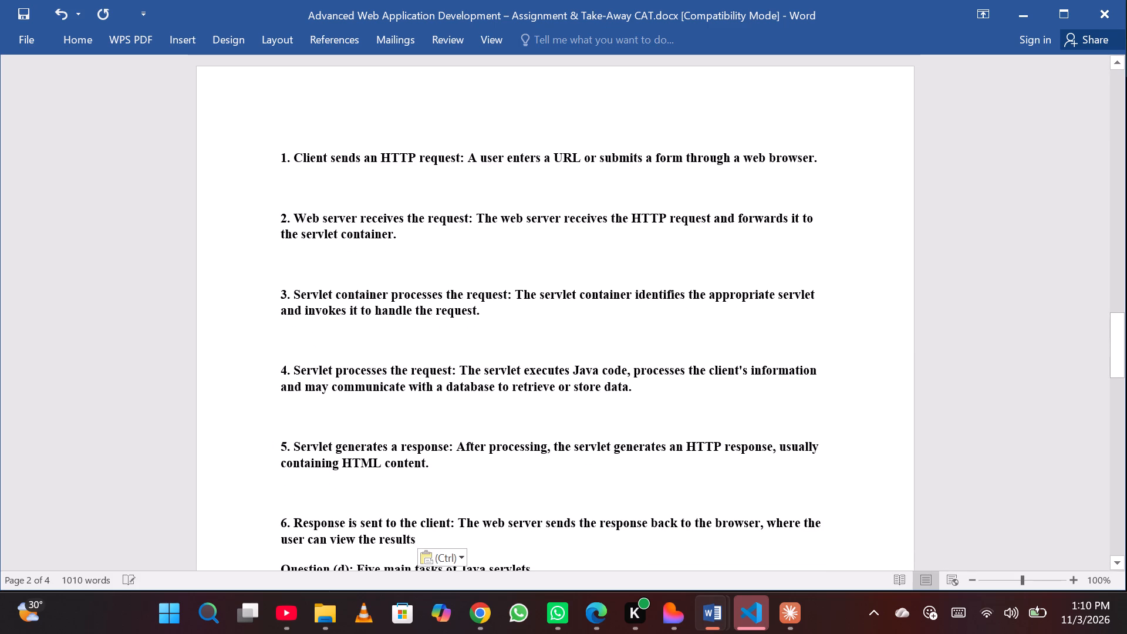
Set the font of all six servlet points, from "Client sends an HTTP request" to "view the results", to Times New Roman.
scroll(1003, 393, down, 3)
scroll(1003, 393, up, 1)
scroll(1003, 393, down, 2)
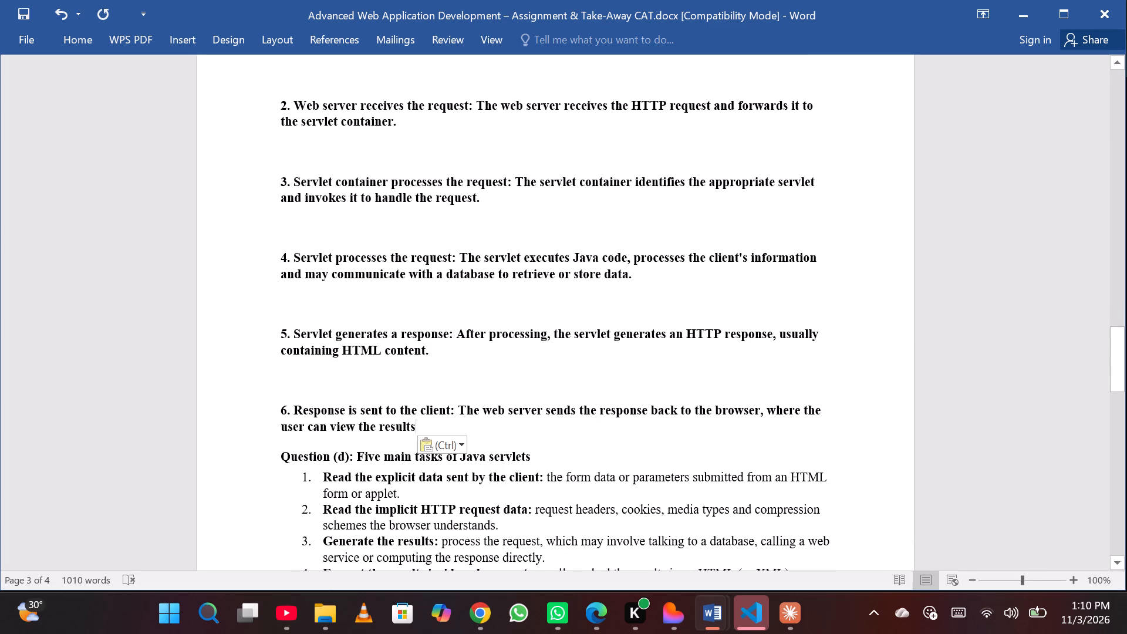
drag(395, 417, 361, 411)
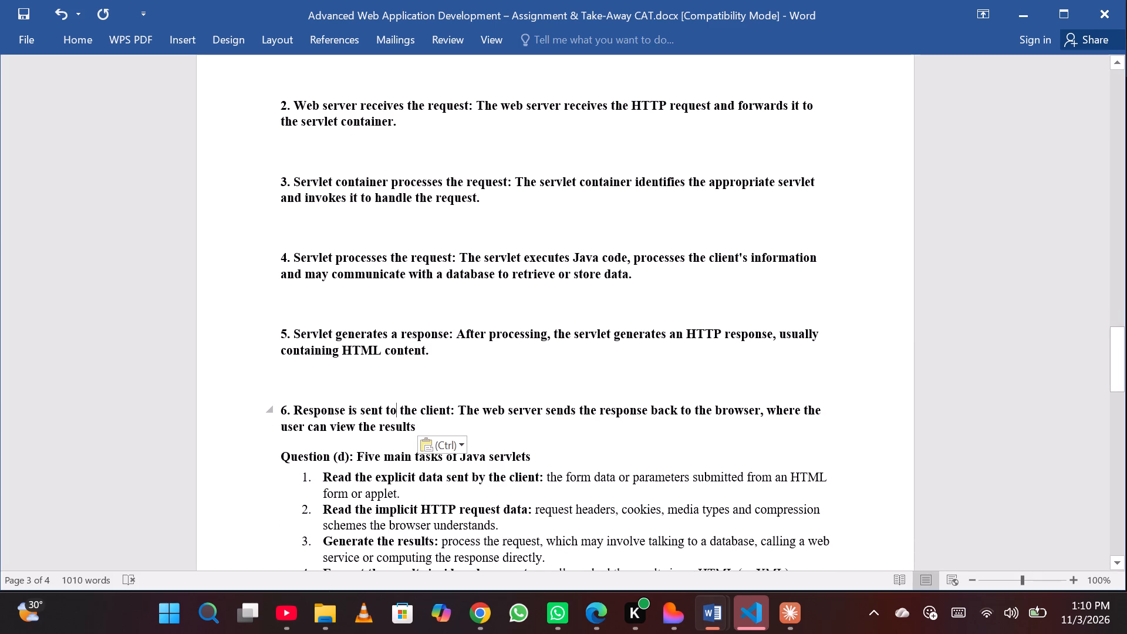
drag(361, 411, 254, 385)
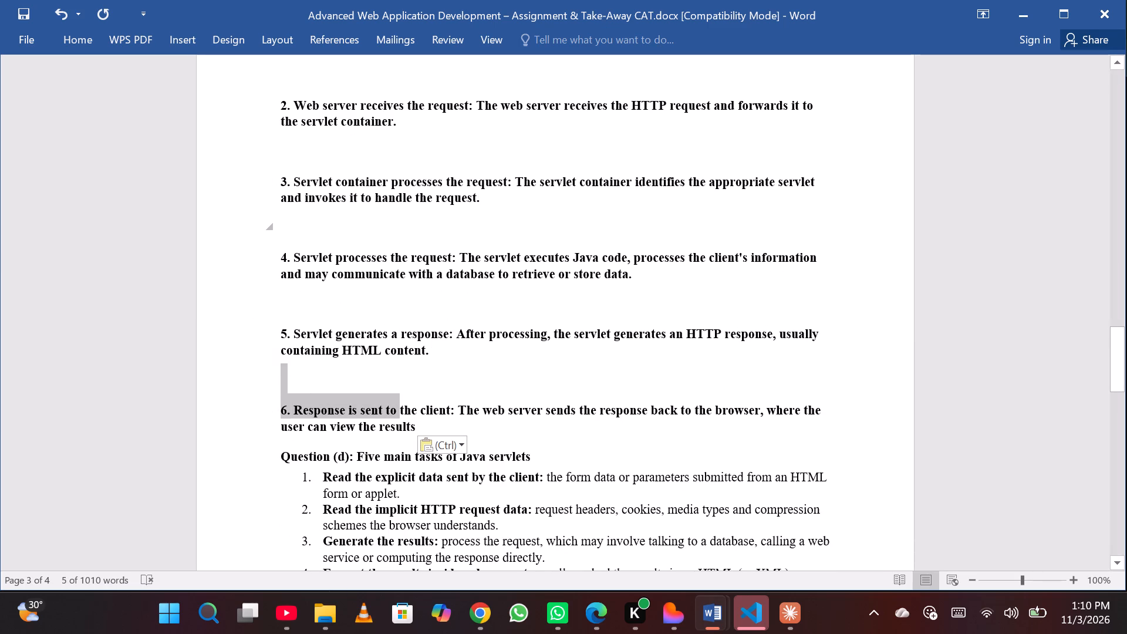
click(1035, 183)
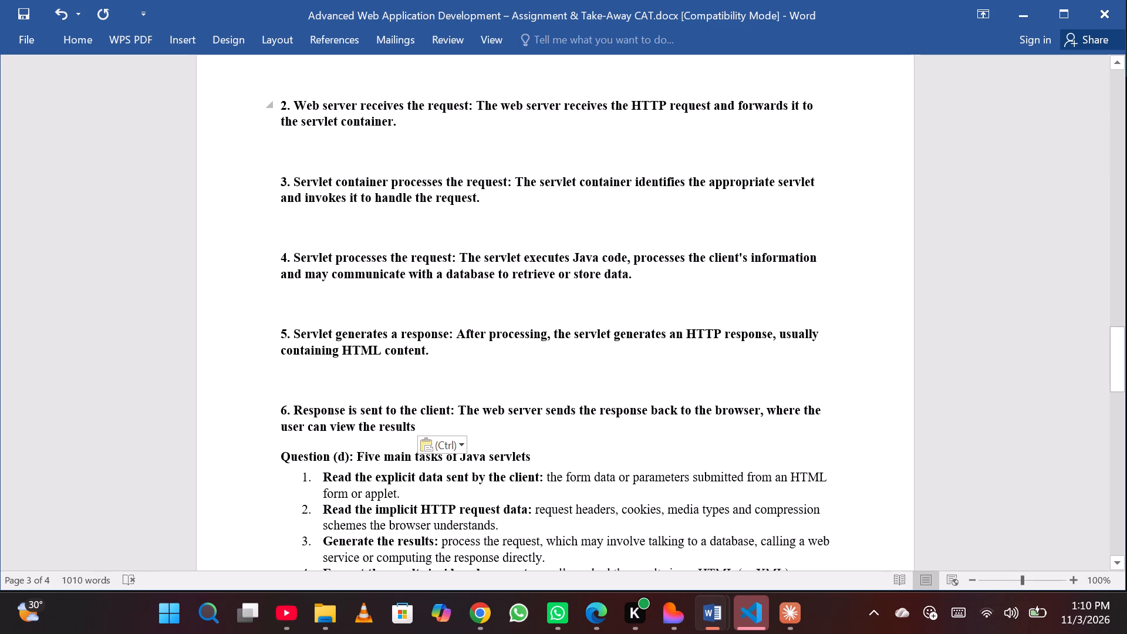
scroll(348, 108, up, 4)
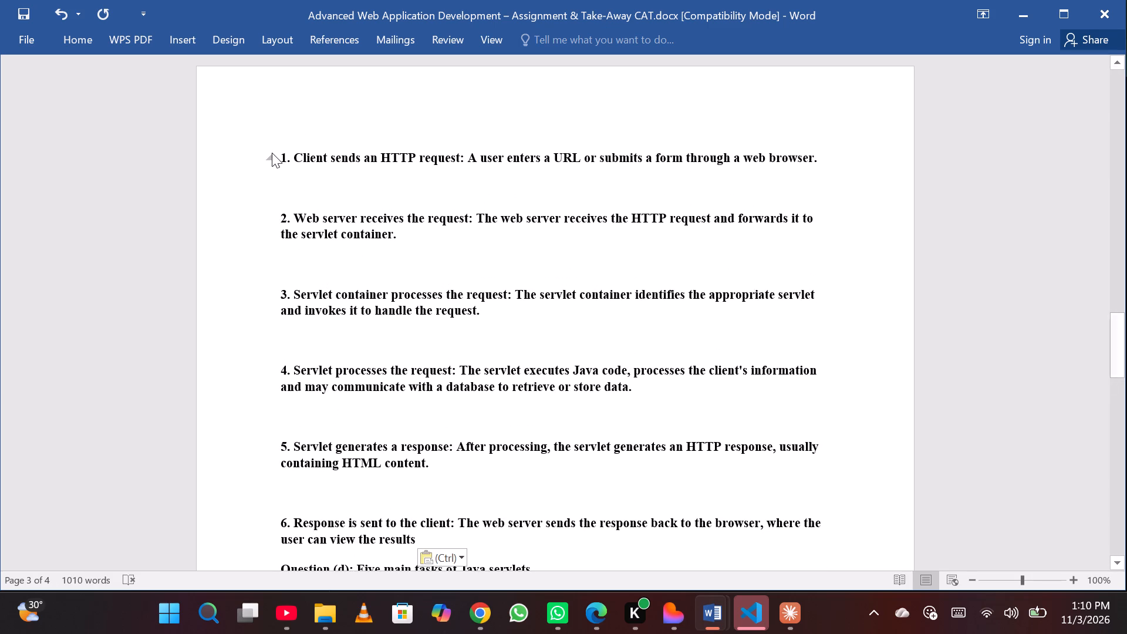
drag(284, 149, 282, 158)
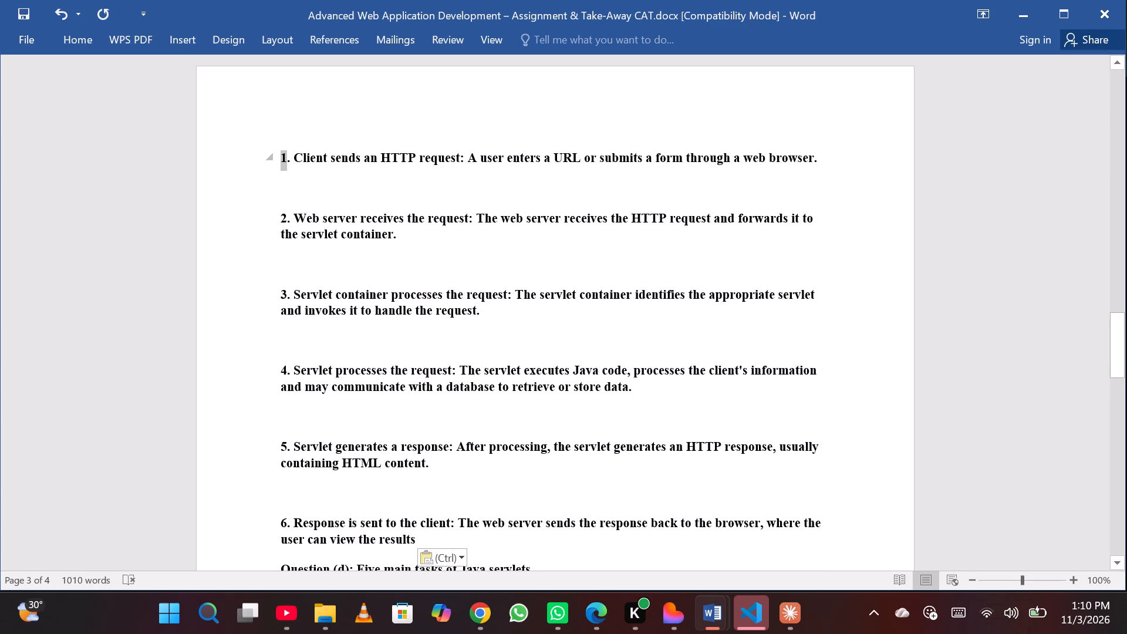
click(279, 157)
drag(279, 157, 341, 245)
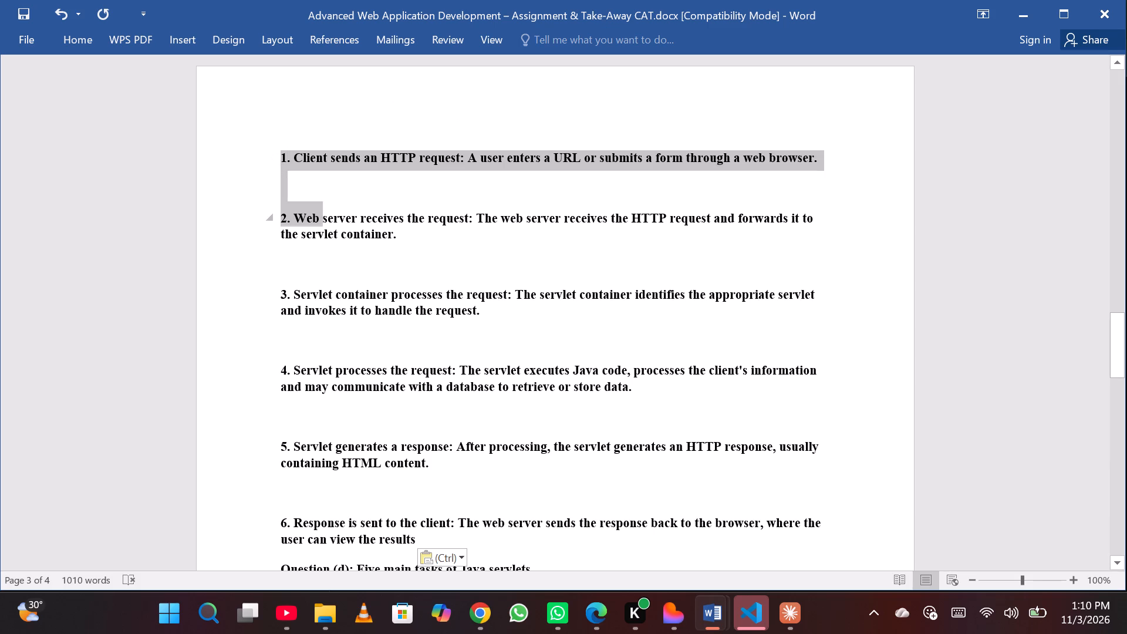
drag(341, 245, 541, 546)
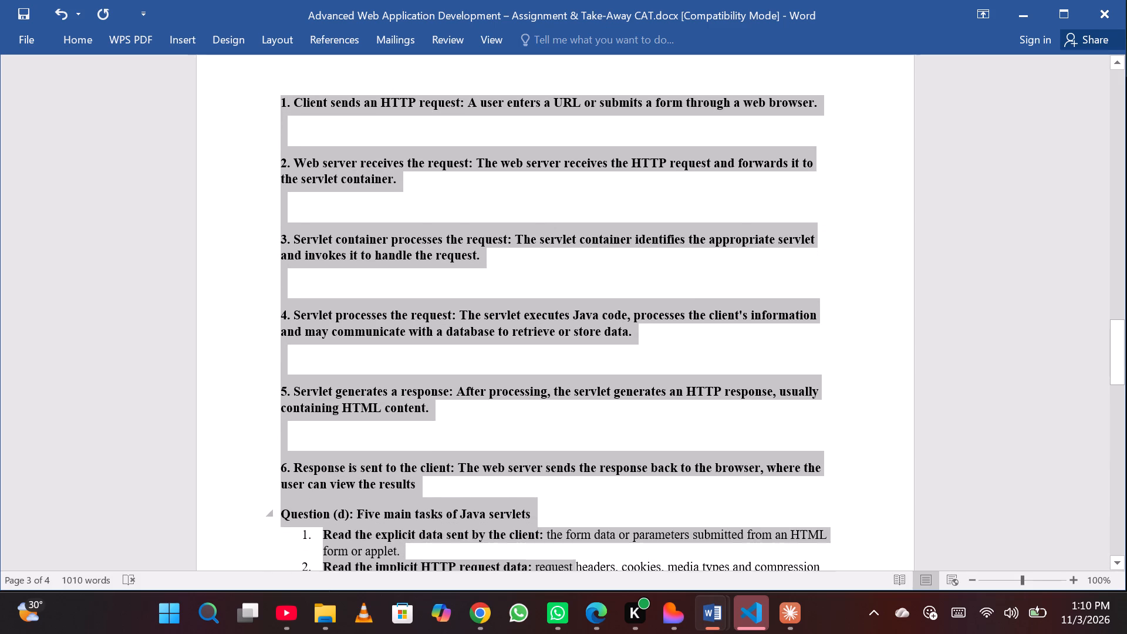
drag(541, 546, 539, 487)
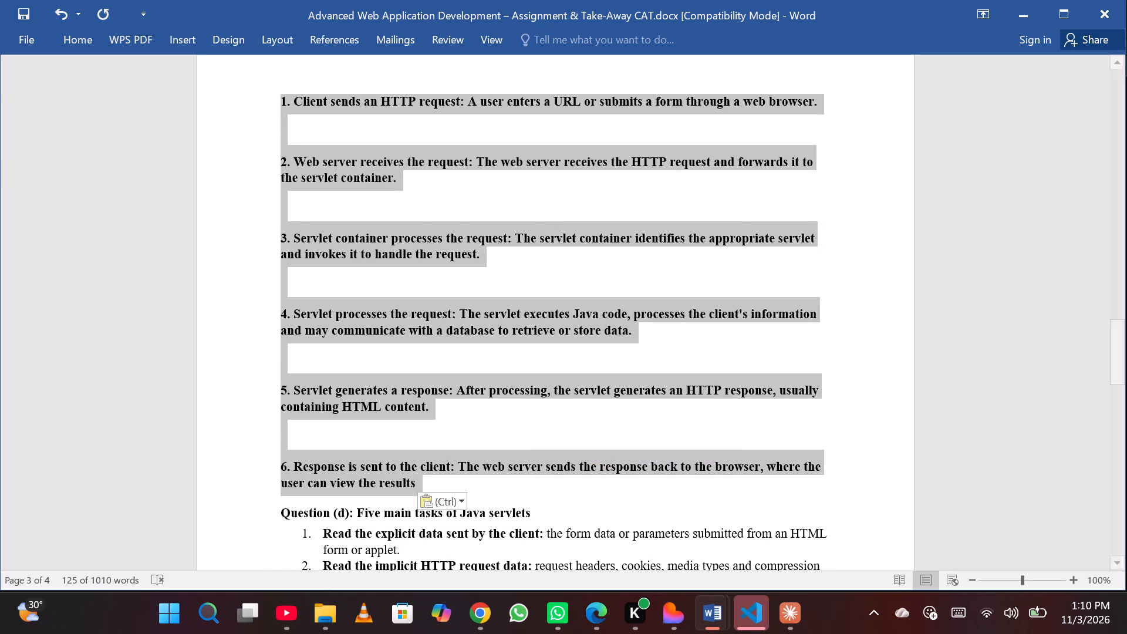
click(86, 39)
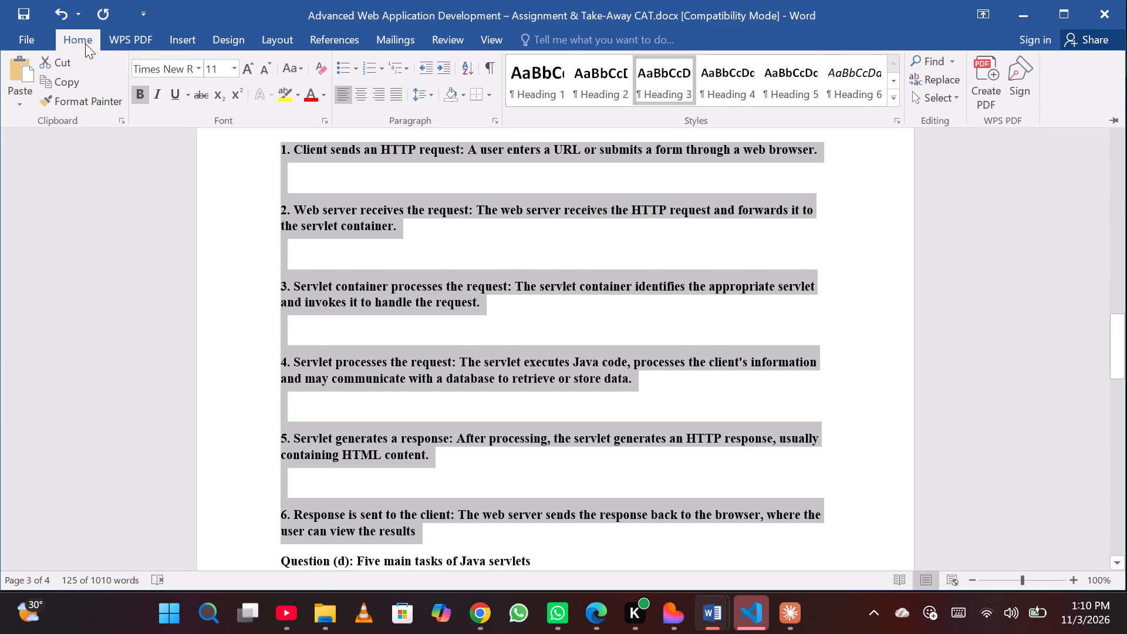
click(200, 62)
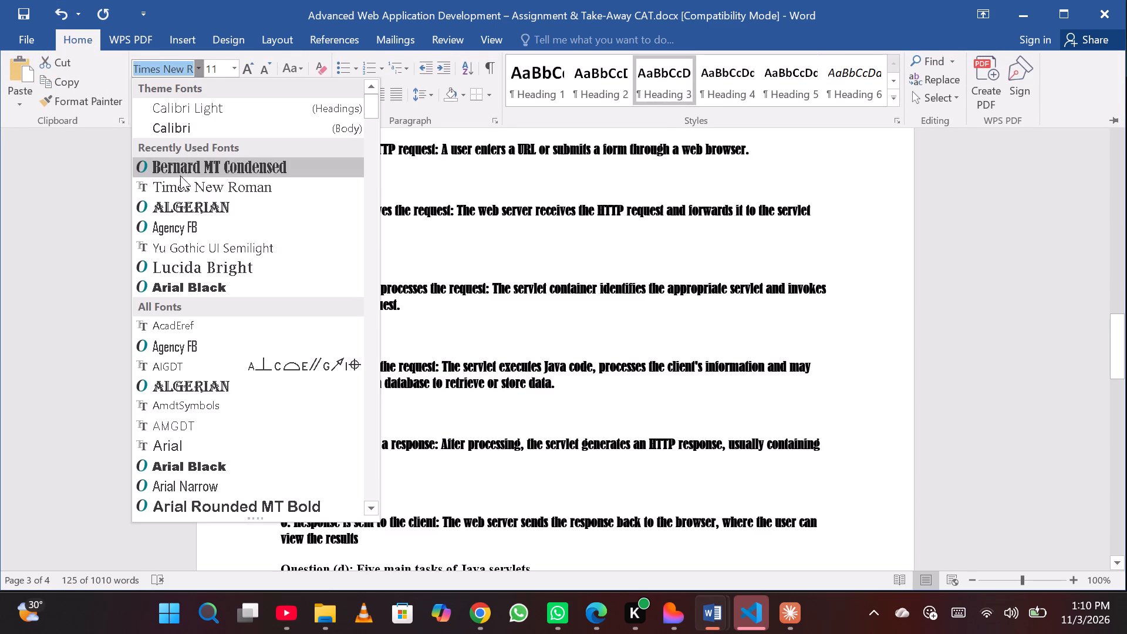
click(180, 183)
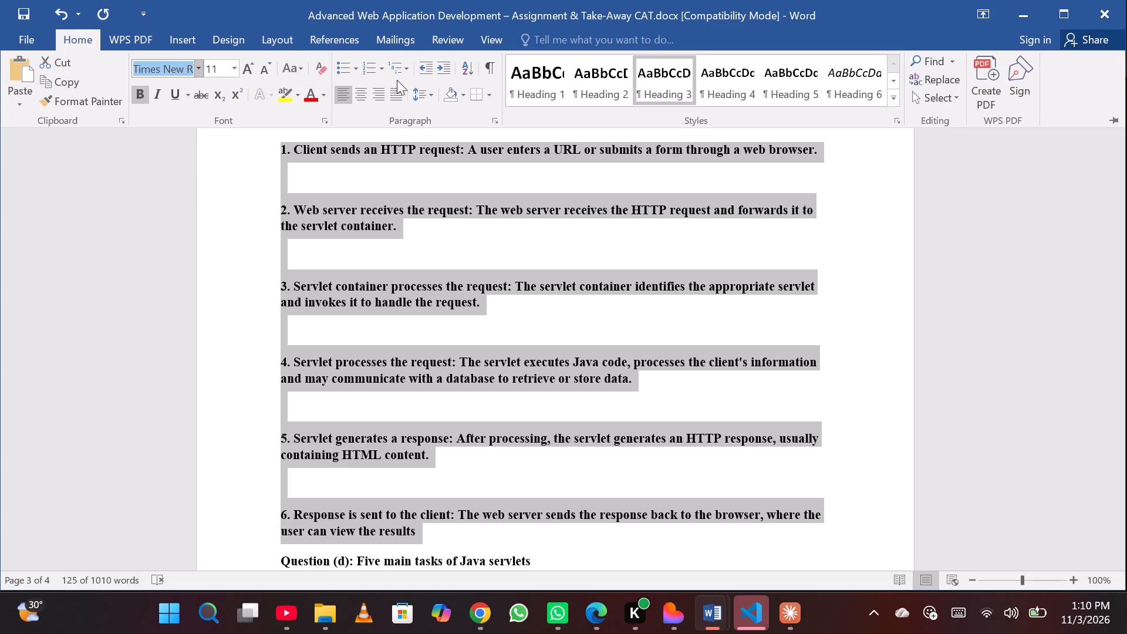
Remove the space before paragraph from the selected six servlet points.
click(431, 91)
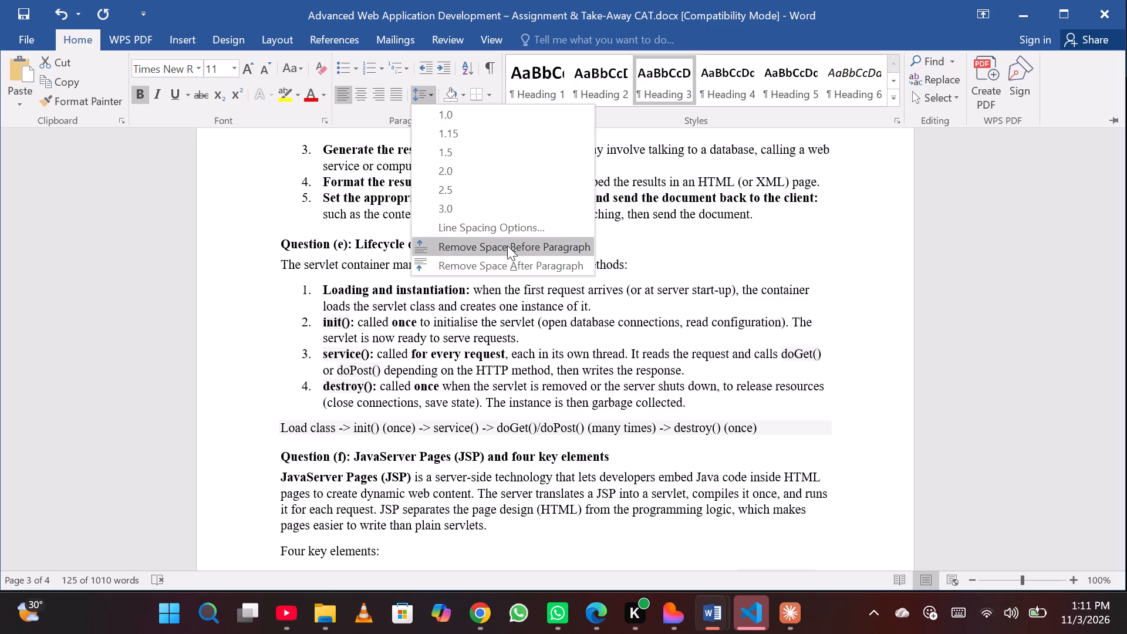
click(507, 245)
Review the text around the six servlet points, from the JSP questions back to the Servlet Architecture picture, to check the layout.
scroll(657, 235, up, 1)
scroll(657, 235, down, 6)
scroll(657, 235, up, 1)
scroll(657, 235, down, 1)
scroll(657, 235, up, 1)
scroll(657, 235, down, 1)
scroll(657, 235, up, 1)
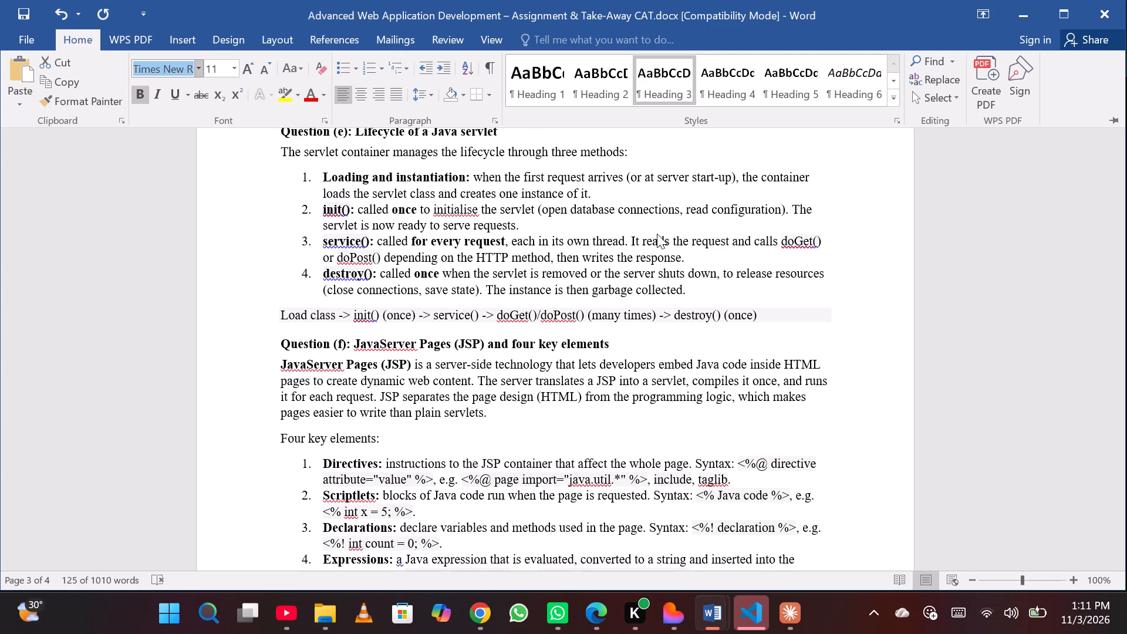
scroll(647, 221, up, 17)
scroll(644, 214, down, 1)
scroll(644, 214, up, 2)
scroll(644, 214, down, 1)
scroll(644, 214, up, 1)
scroll(644, 214, down, 1)
scroll(644, 214, up, 1)
scroll(644, 214, down, 1)
scroll(644, 214, up, 10)
scroll(644, 214, down, 1)
scroll(644, 214, up, 1)
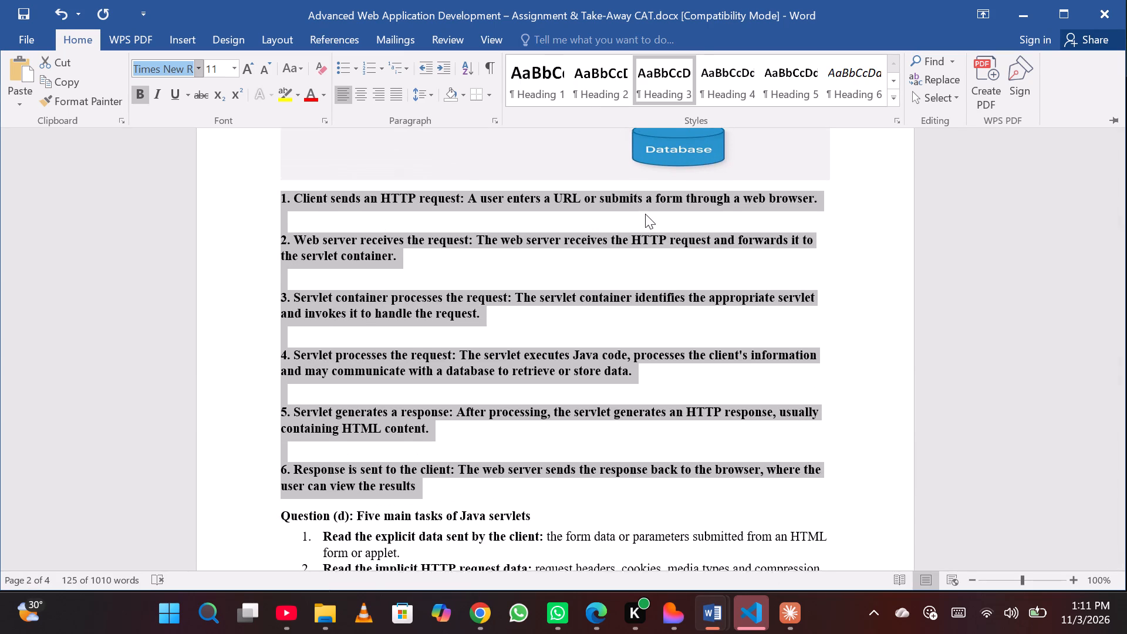
Delete the five empty paragraphs between the six servlet points below the architecture picture.
click(956, 210)
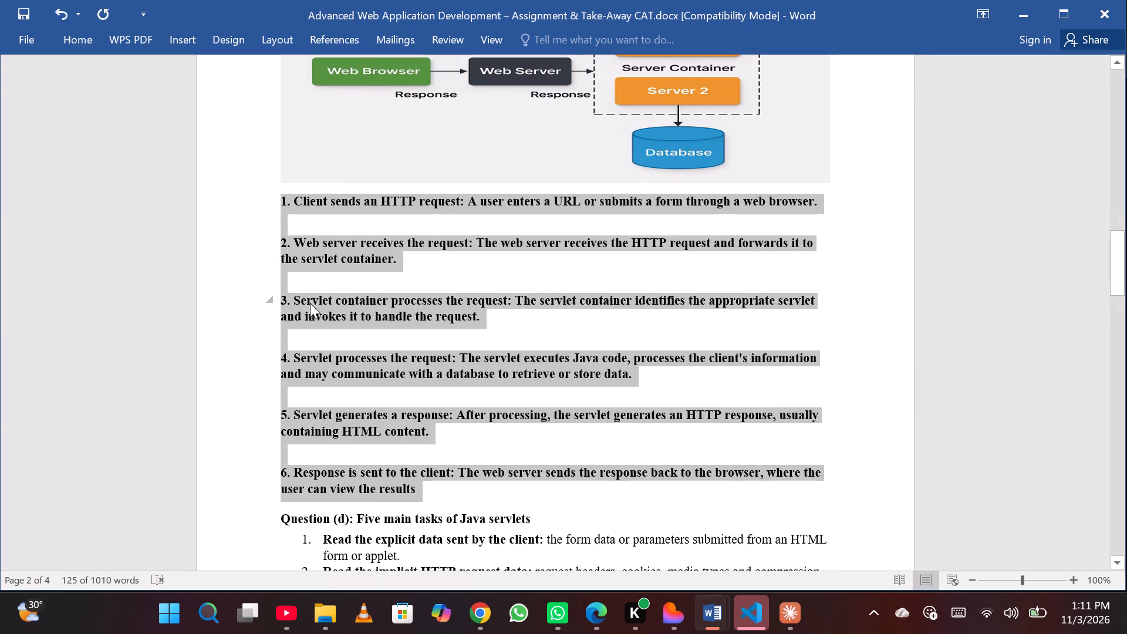
click(251, 272)
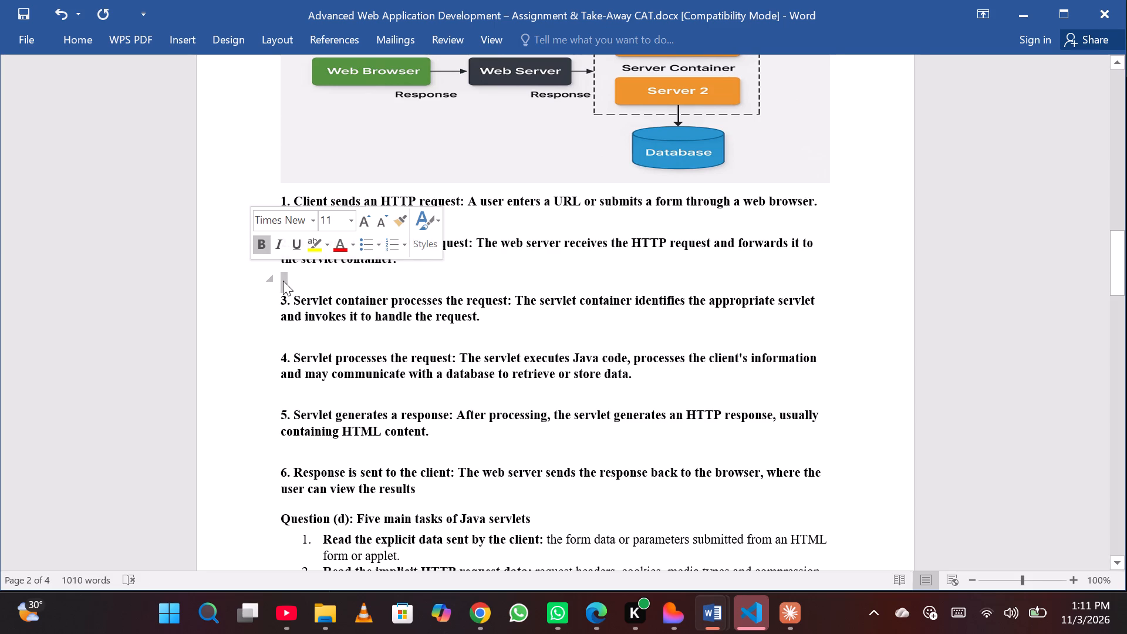
click(283, 281)
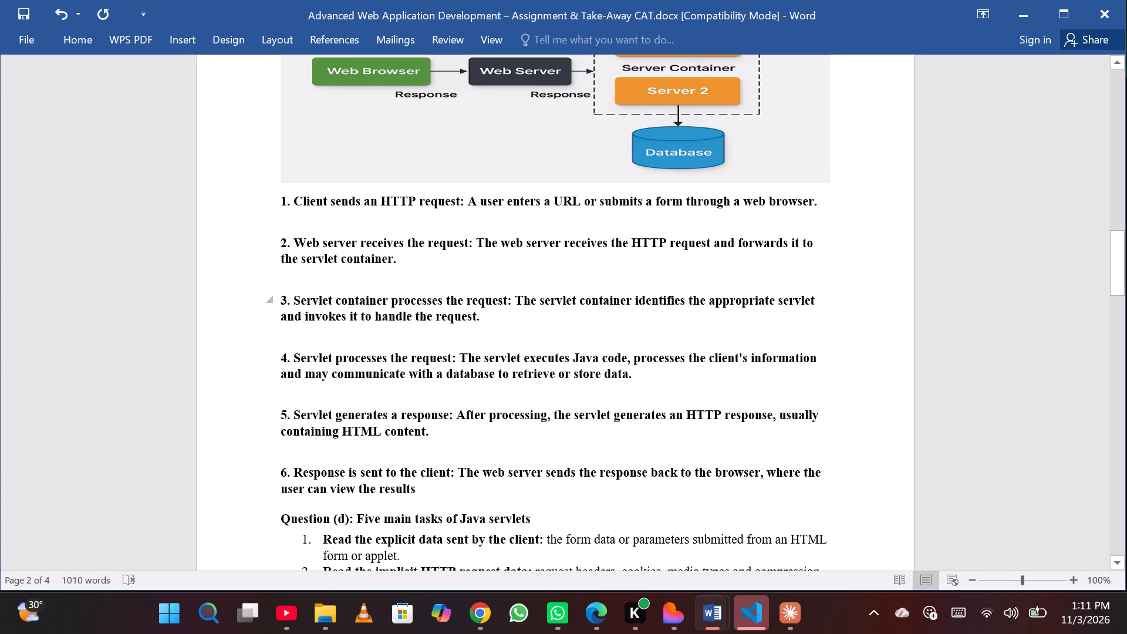
key(BackSpace)
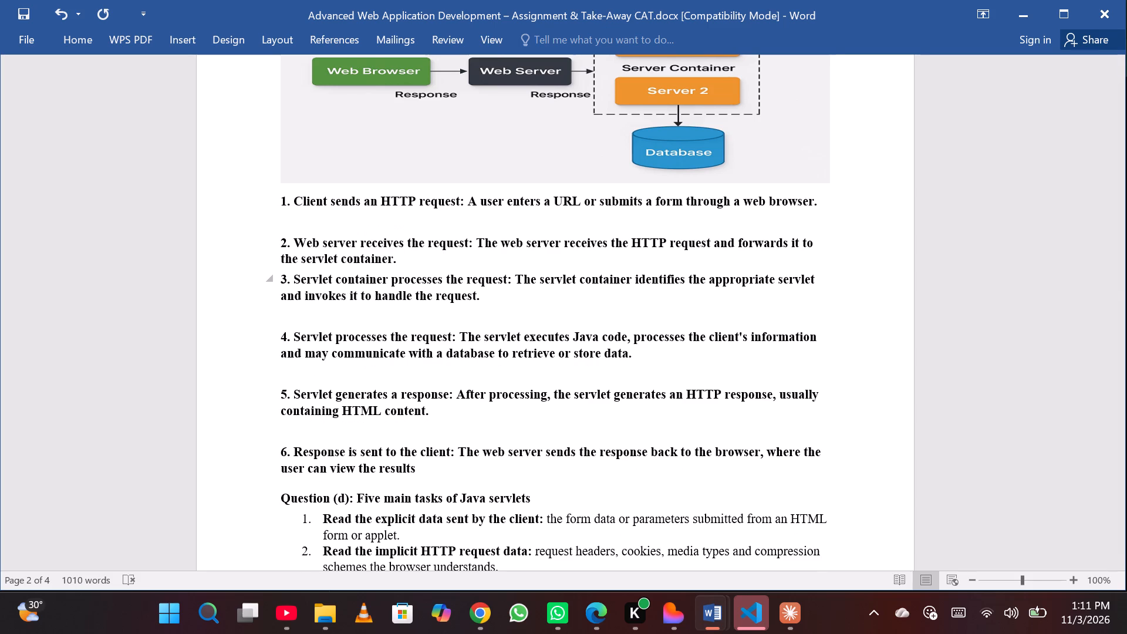
click(281, 321)
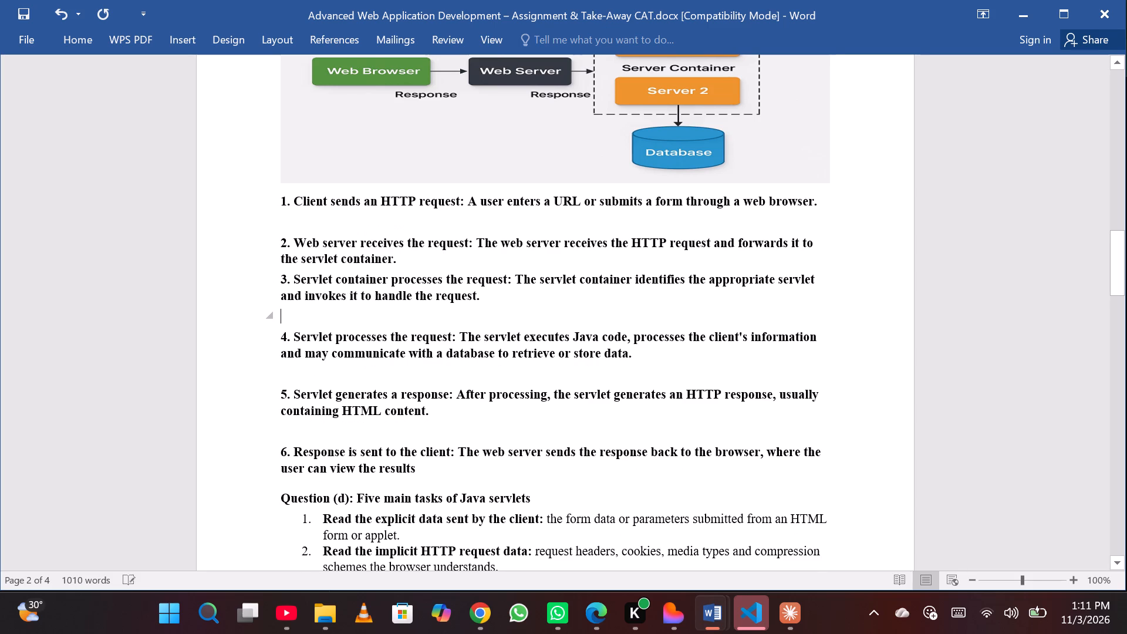
key(BackSpace)
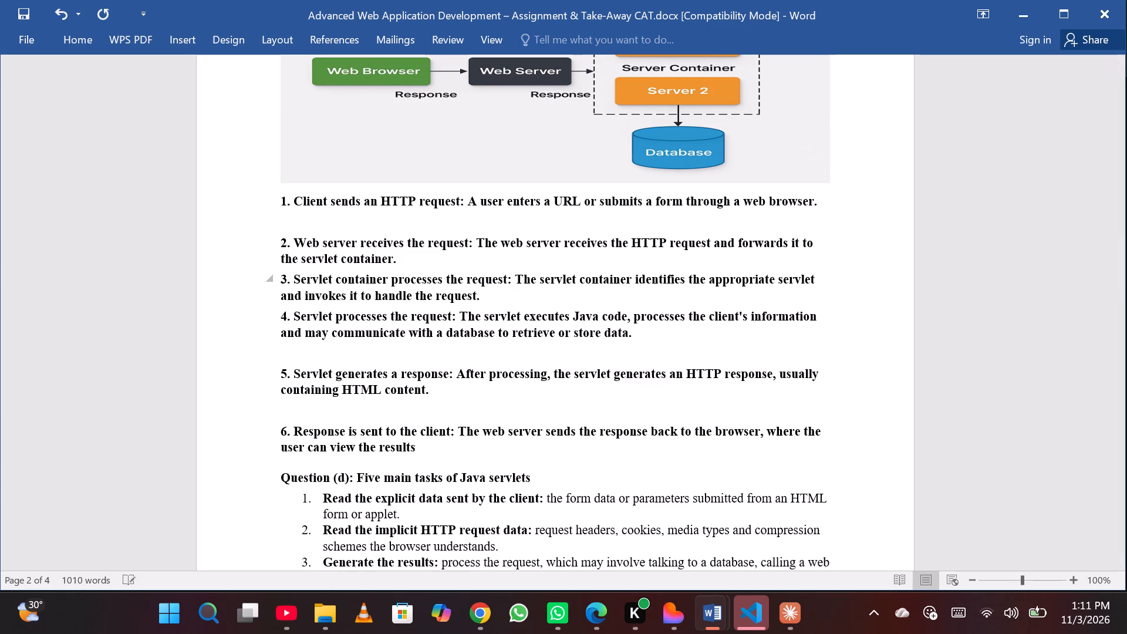
click(283, 355)
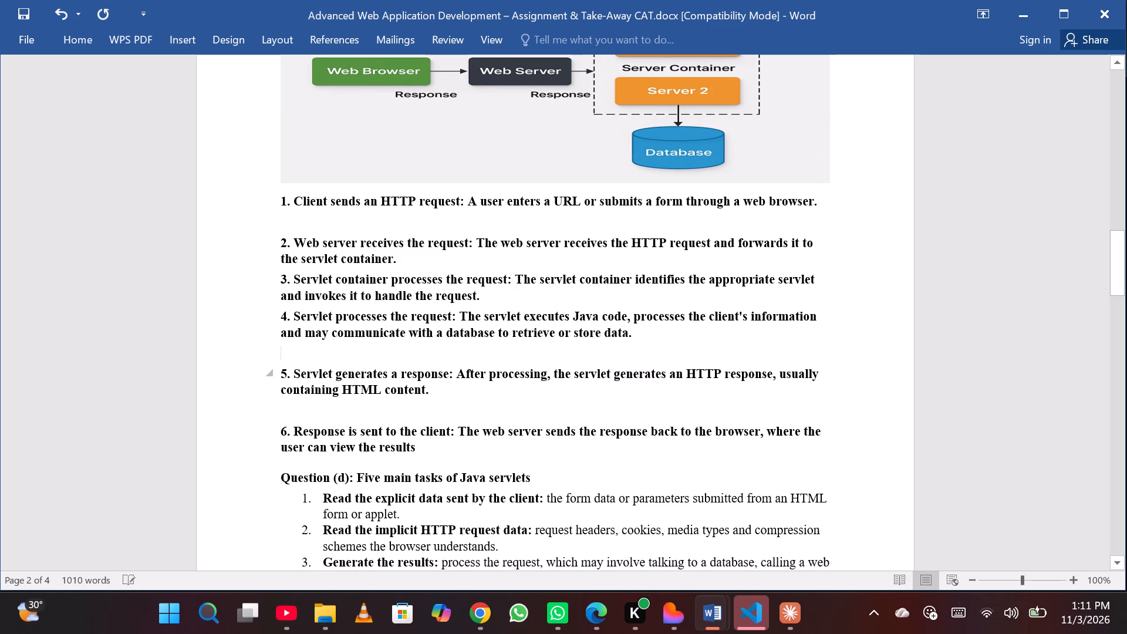
key(BackSpace)
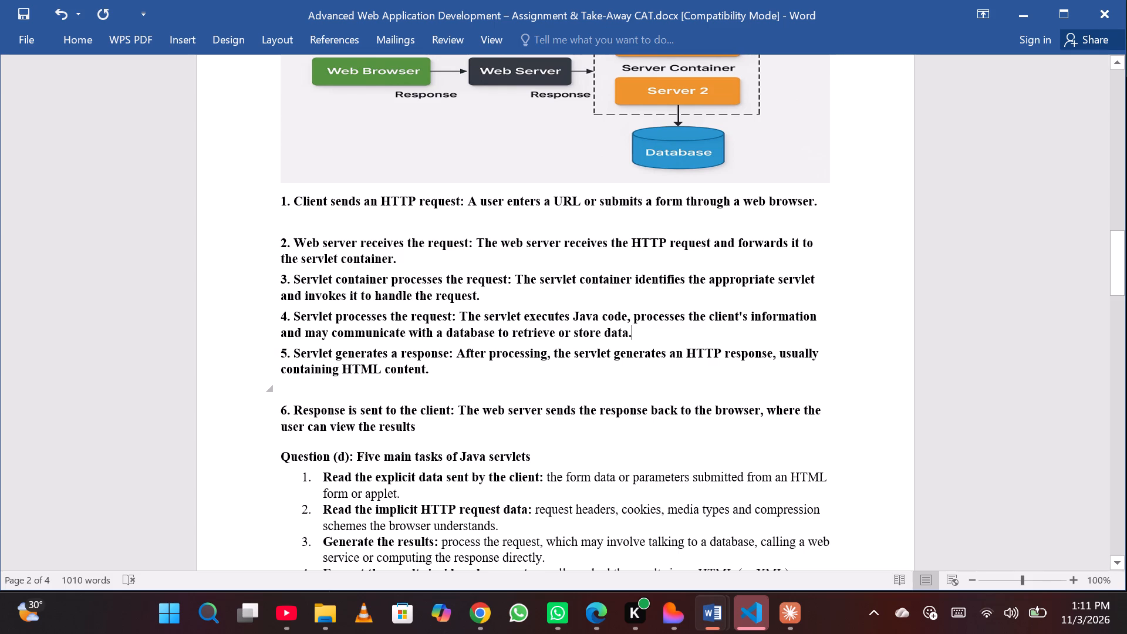
click(288, 392)
key(BackSpace)
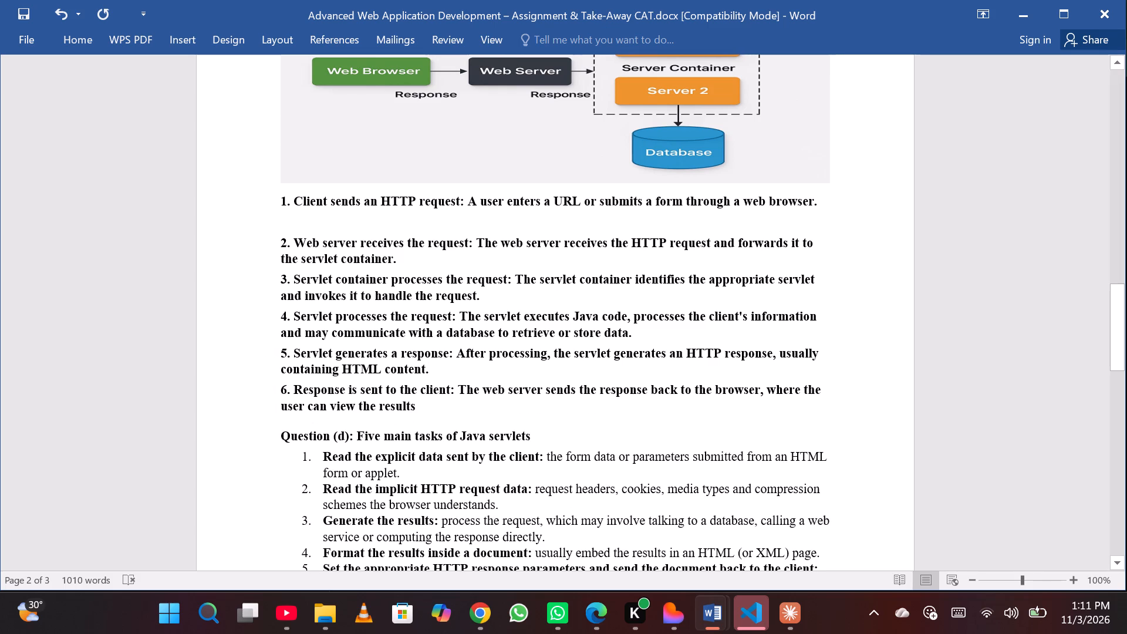
click(292, 225)
key(BackSpace)
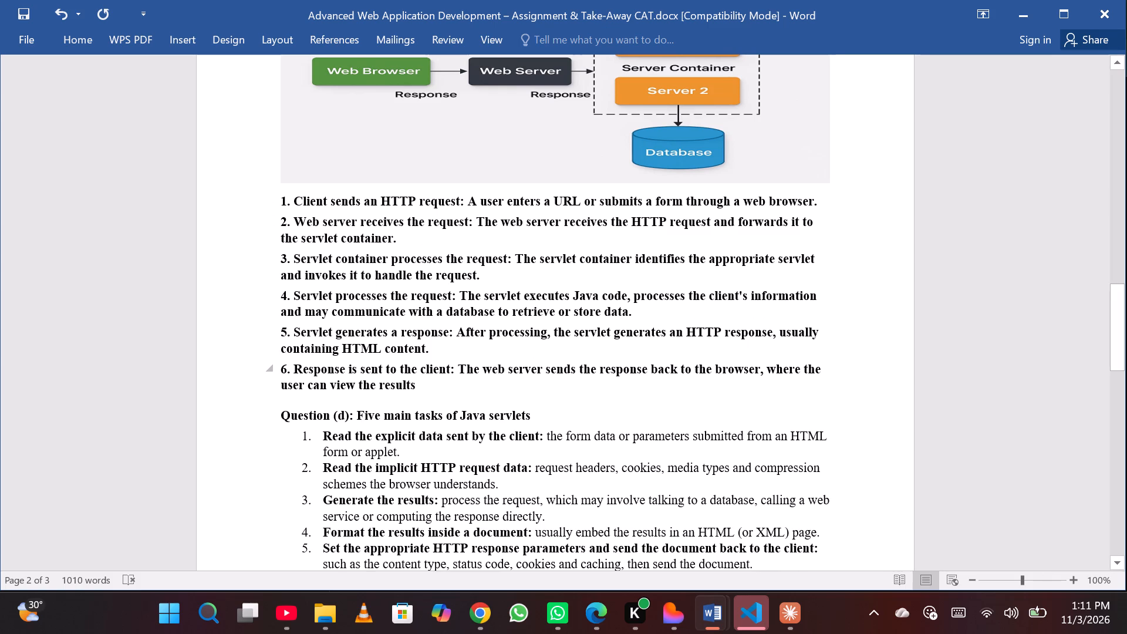
Remove the bold formatting from all six servlet points.
drag(433, 384, 291, 200)
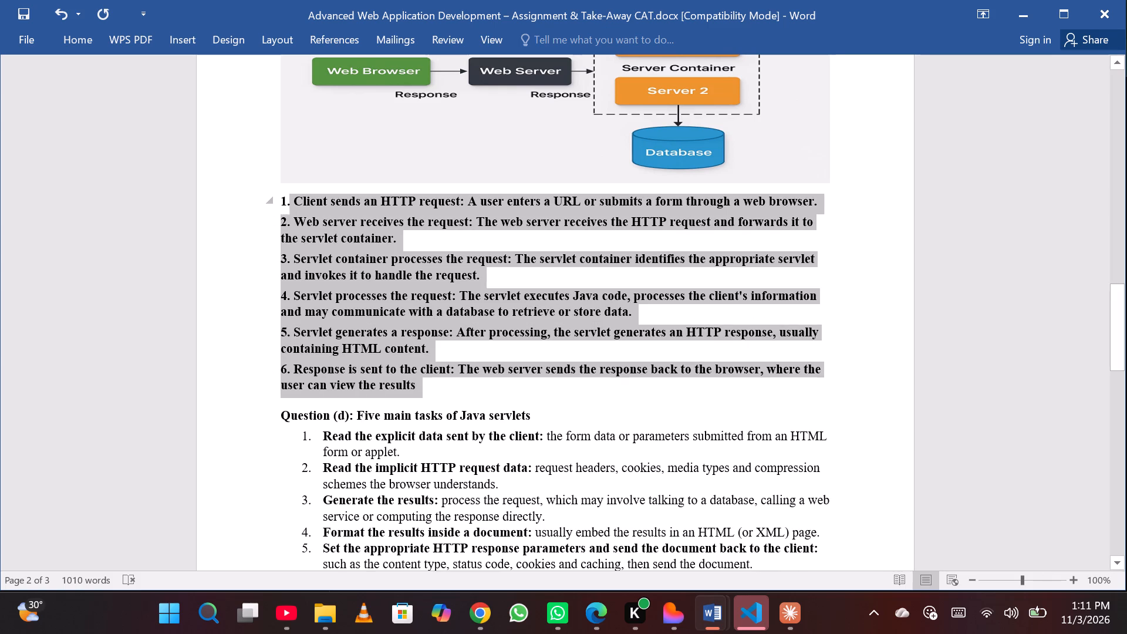
drag(291, 200, 282, 197)
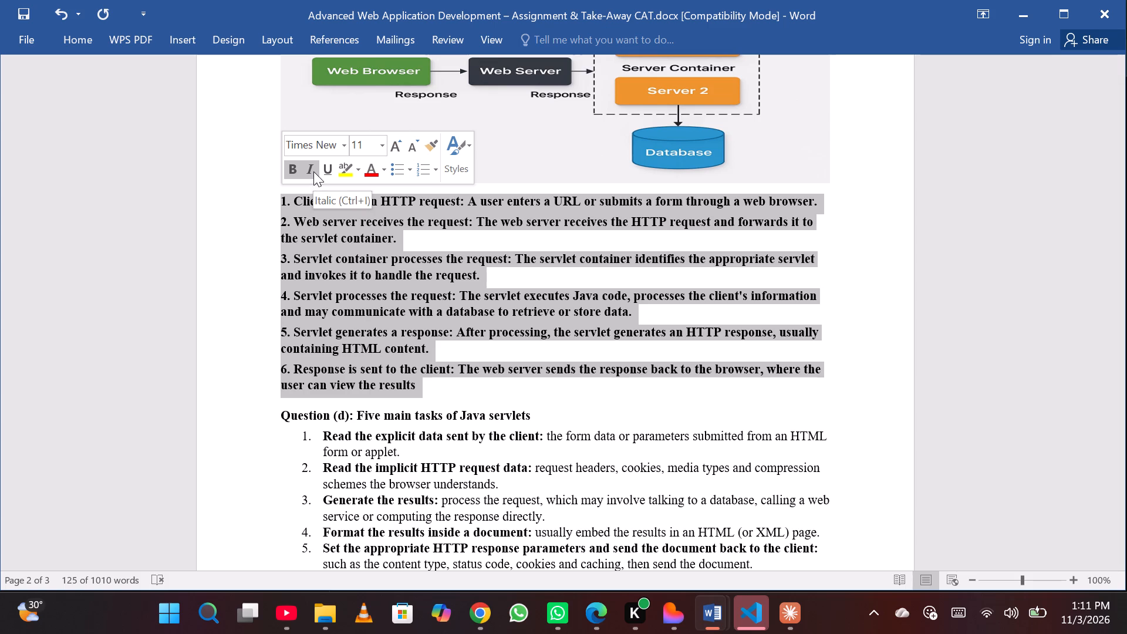
click(285, 166)
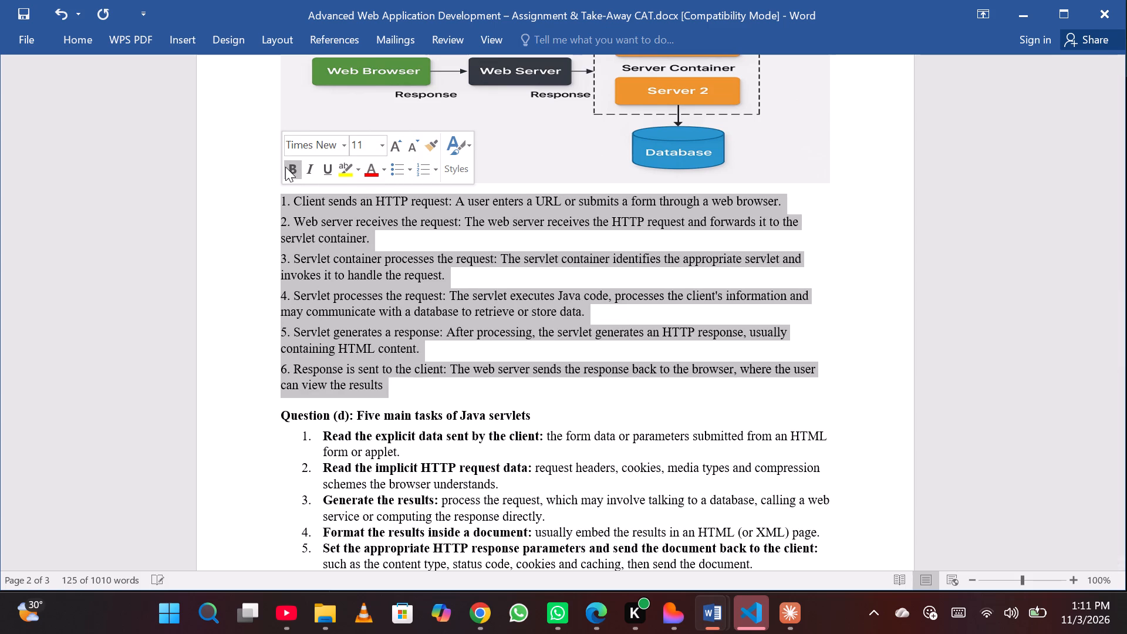
click(952, 100)
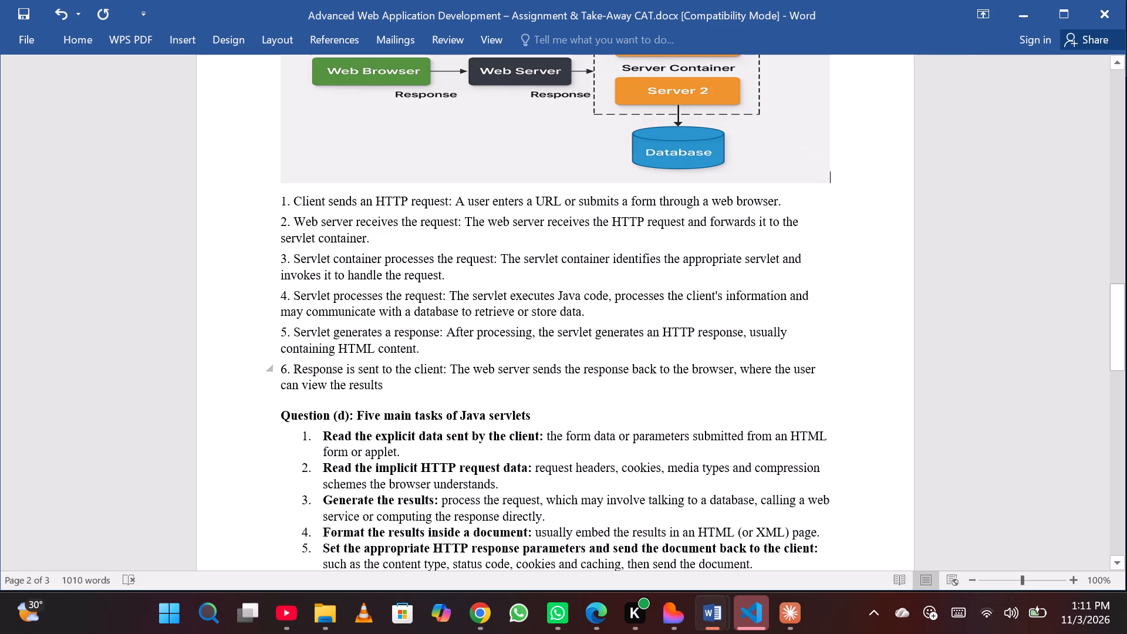
Delete the manually typed numbers 6., 5. and 4. from the start of the last three servlet points.
click(292, 372)
key(BackSpace)
key(BackSpace)
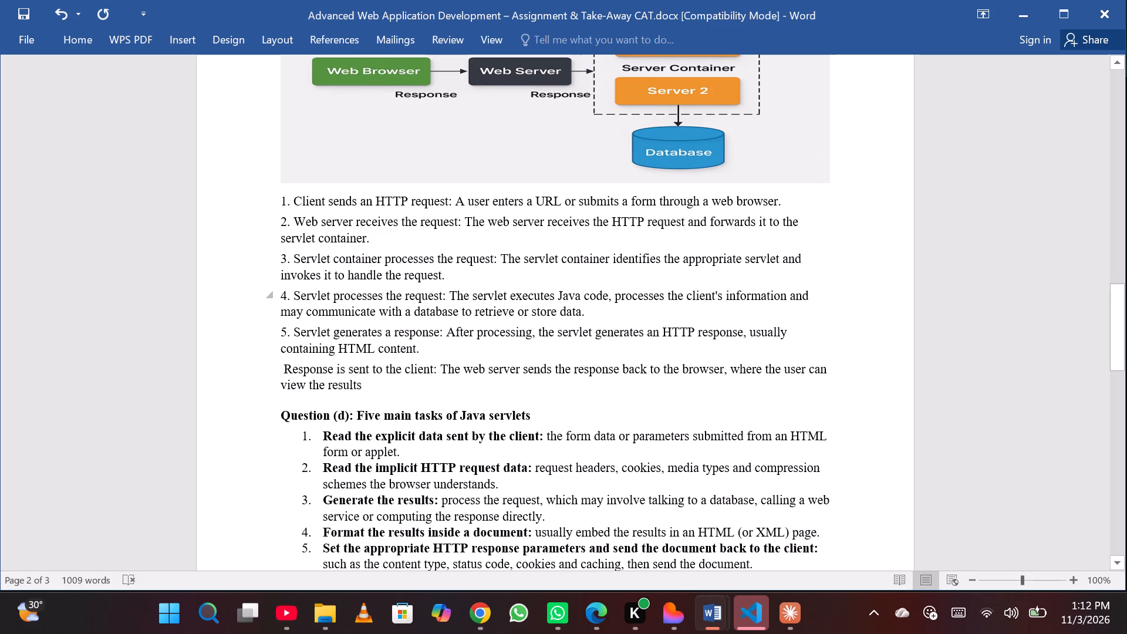
click(290, 333)
key(BackSpace)
key(BackSpace)
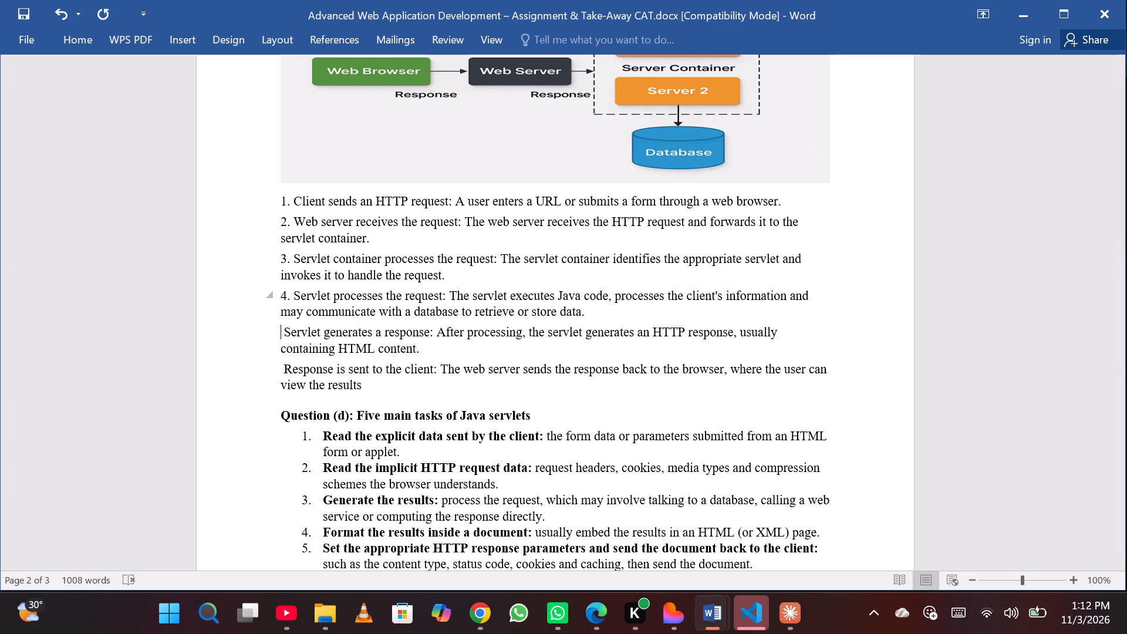
click(289, 301)
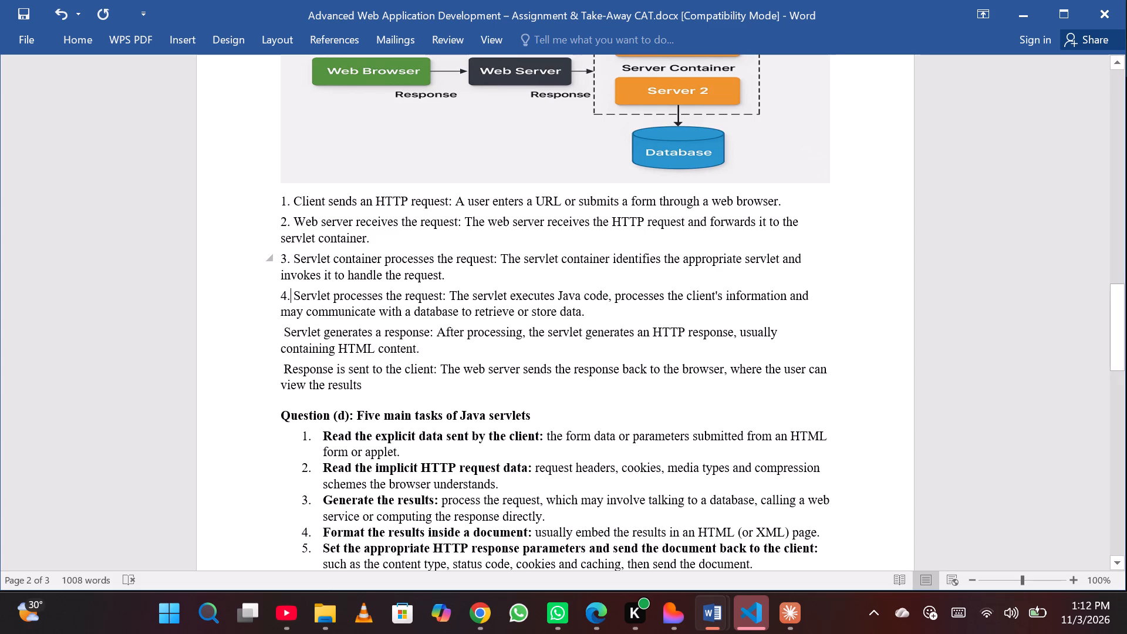
key(BackSpace)
key(BackSpace)
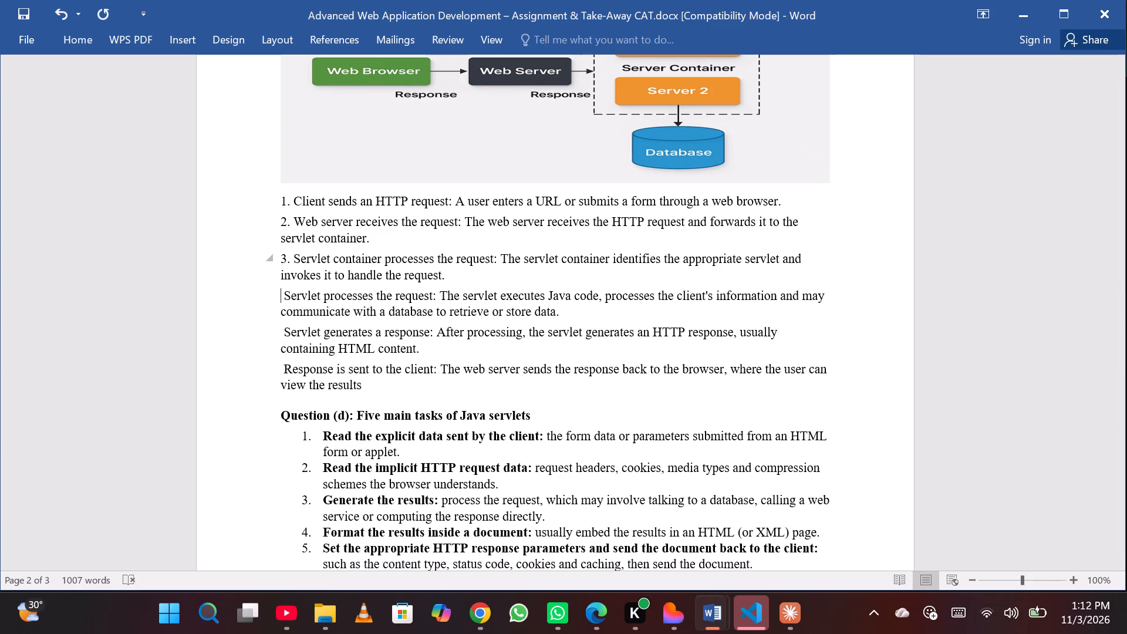
Delete the manually typed numbers 3., 2. and 1. from the start of the first three servlet points.
click(288, 264)
click(296, 258)
click(293, 258)
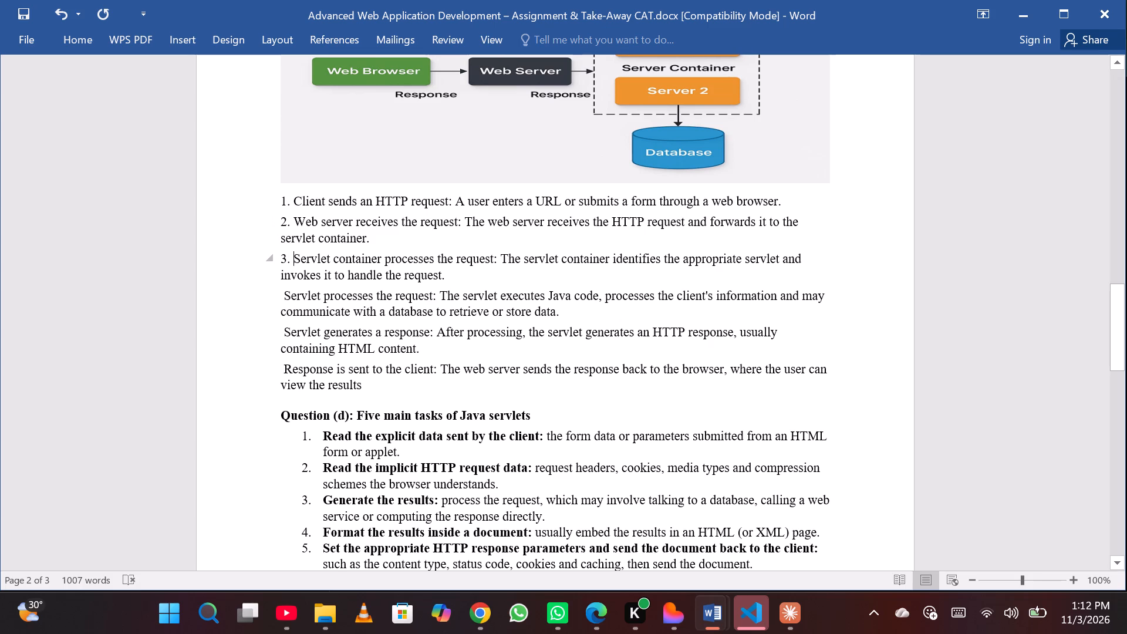
click(288, 260)
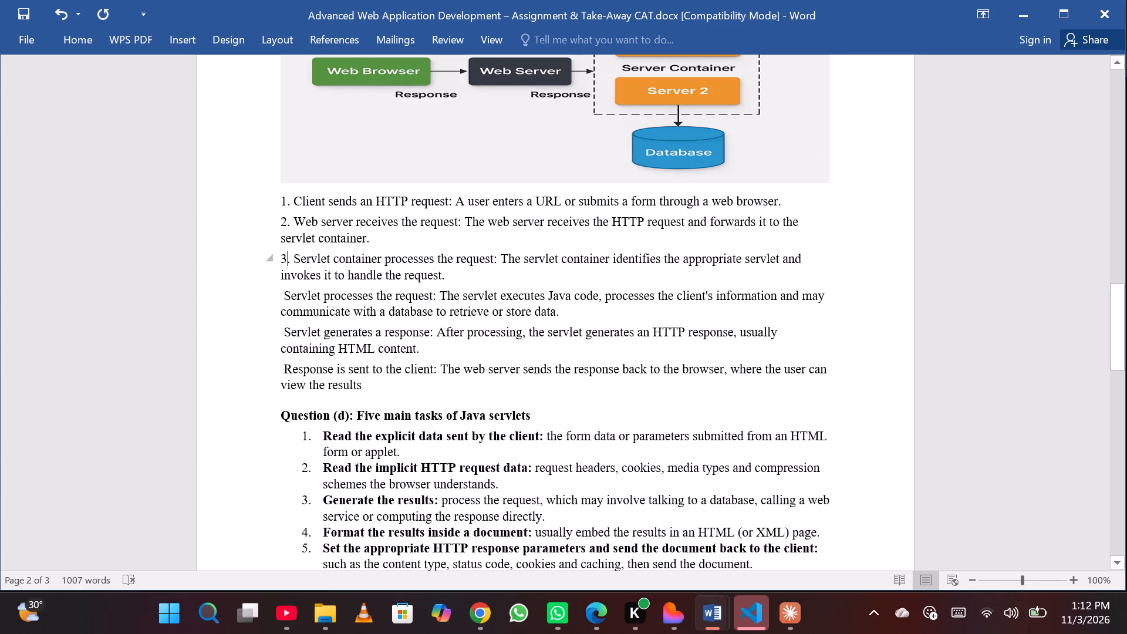
click(293, 261)
click(290, 261)
key(BackSpace)
key(BackSpace)
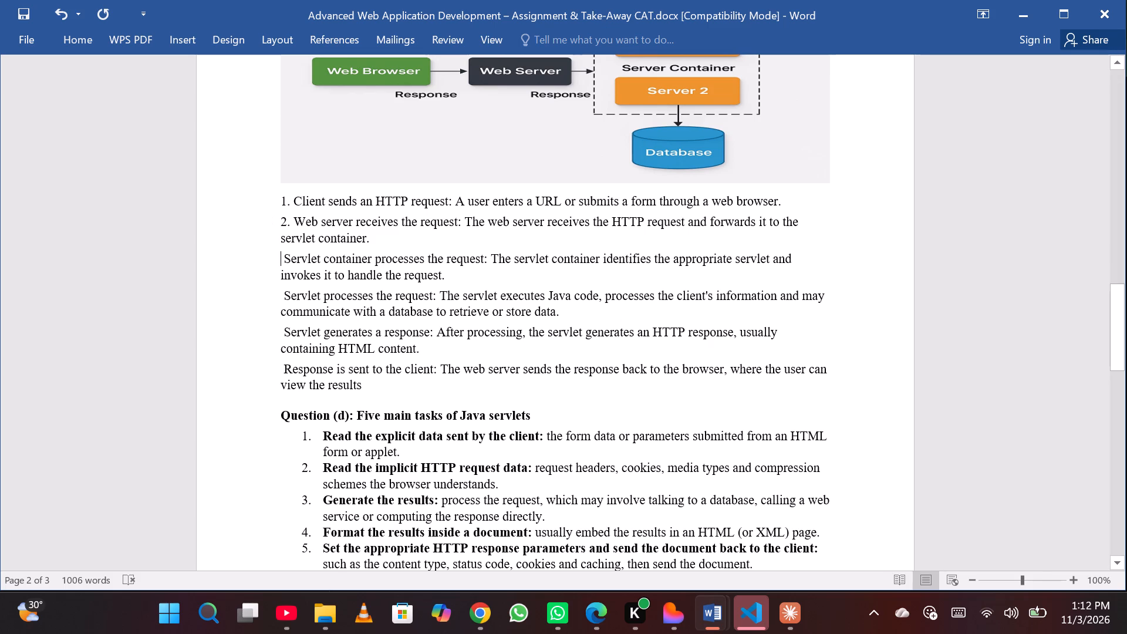
click(289, 224)
key(BackSpace)
key(BackSpace)
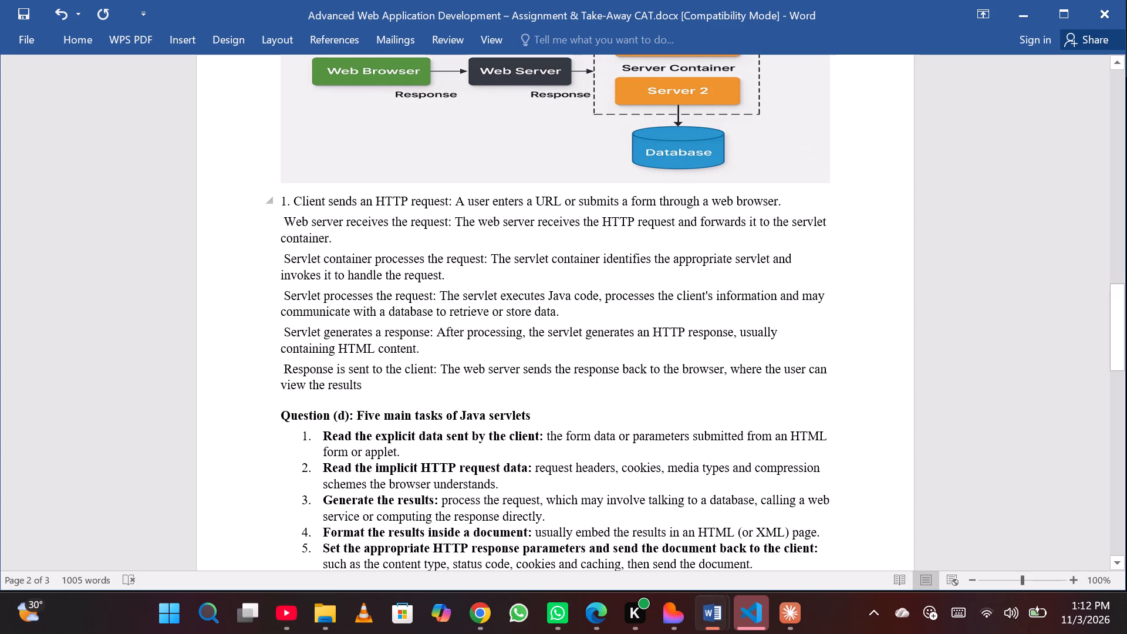
click(292, 204)
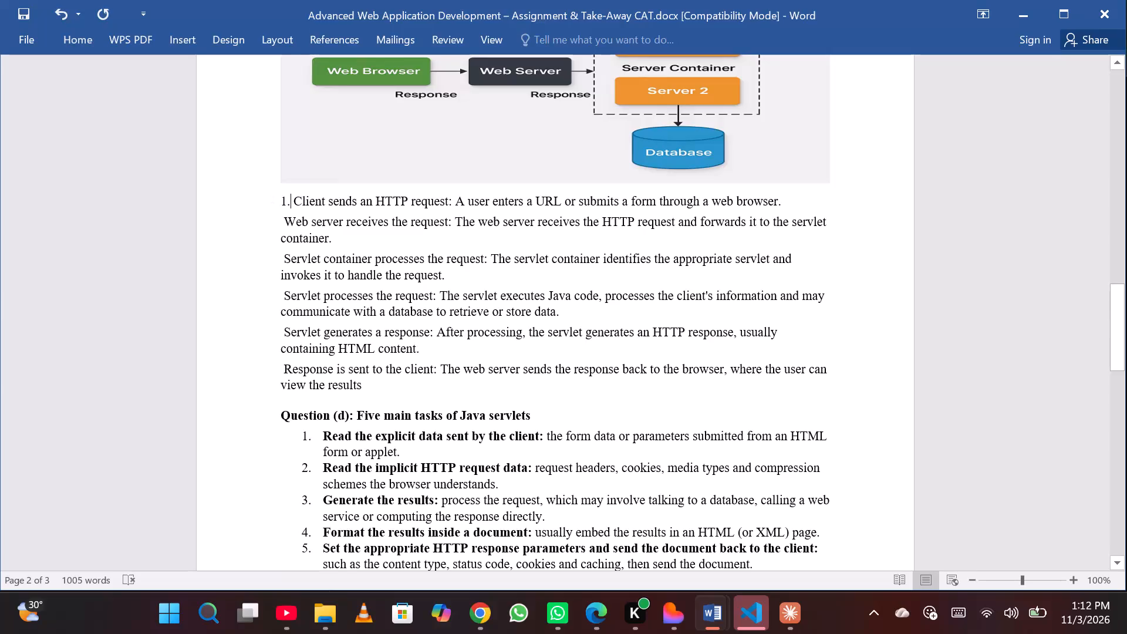
key(BackSpace)
key(BackSpace)
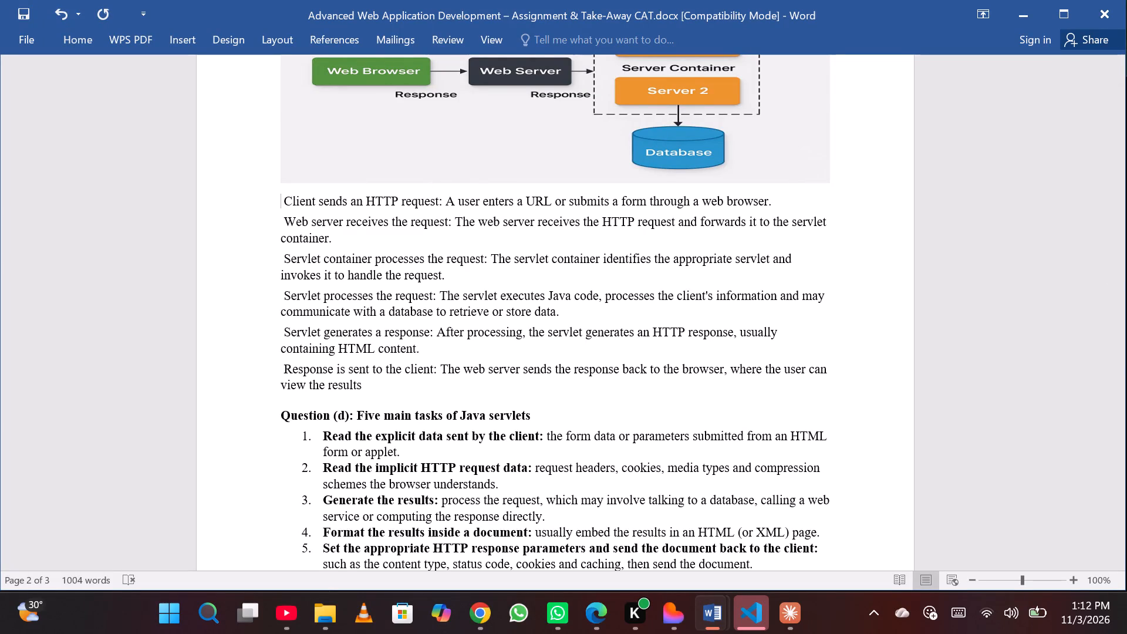
Apply automatic 1. 2. 3. numbering to the six servlet points, from "Client sends an HTTP request" to "view the results".
drag(368, 379, 245, 329)
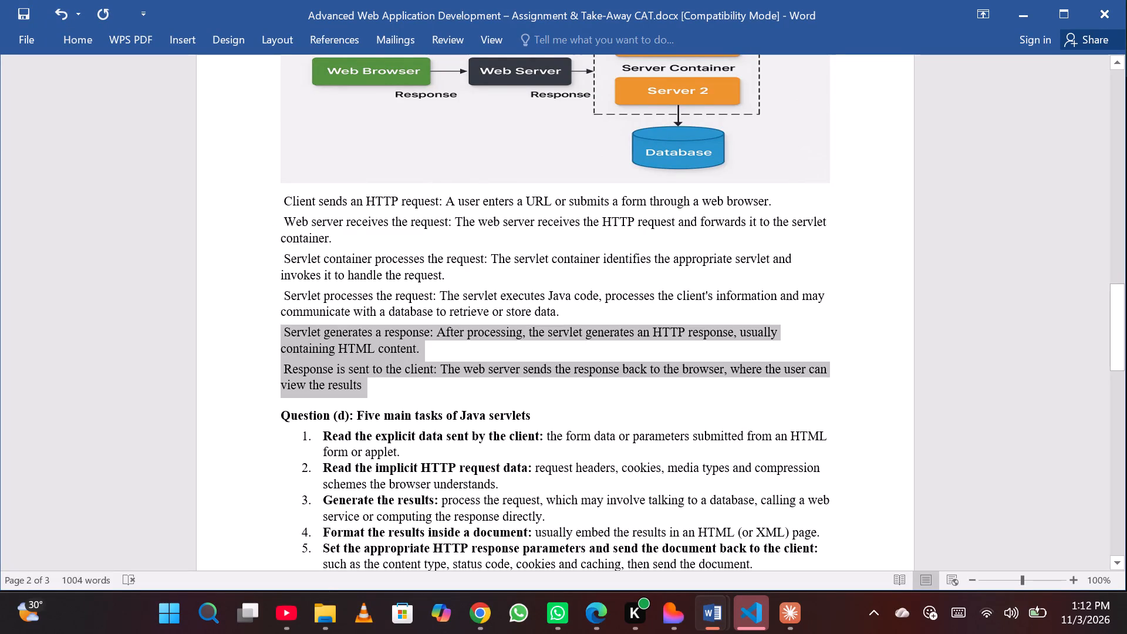
drag(245, 329, 259, 211)
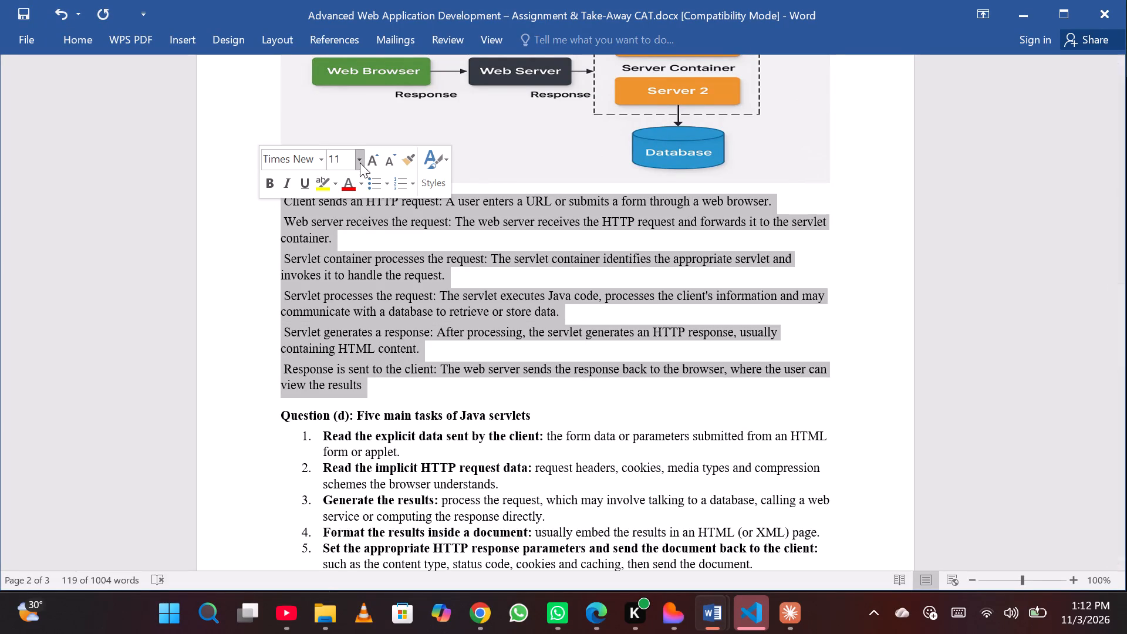
click(413, 183)
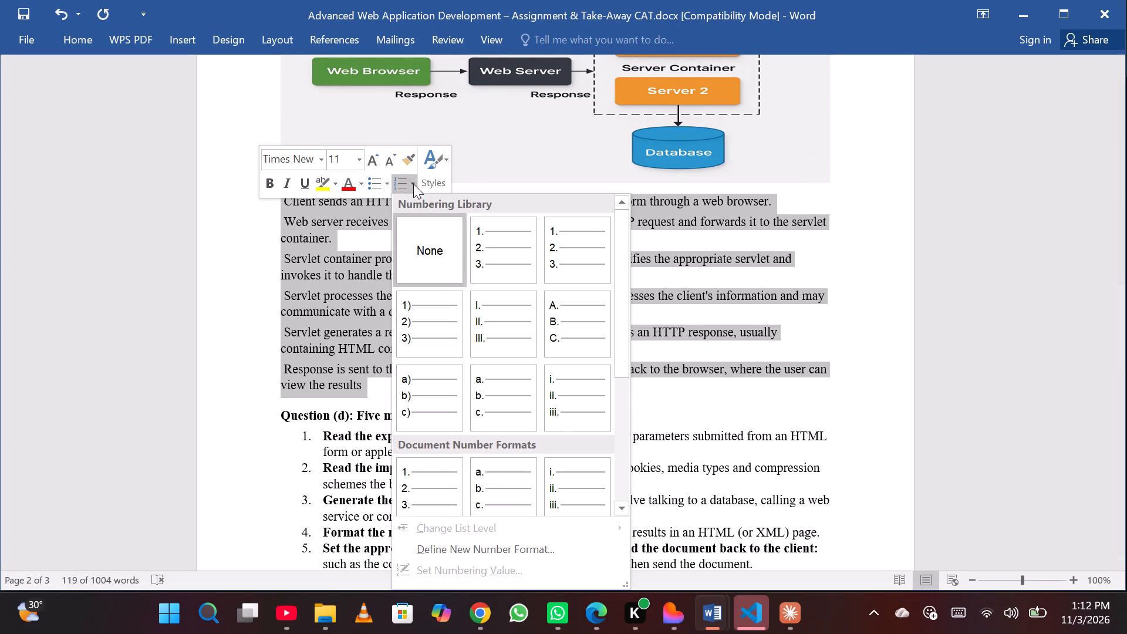
click(477, 244)
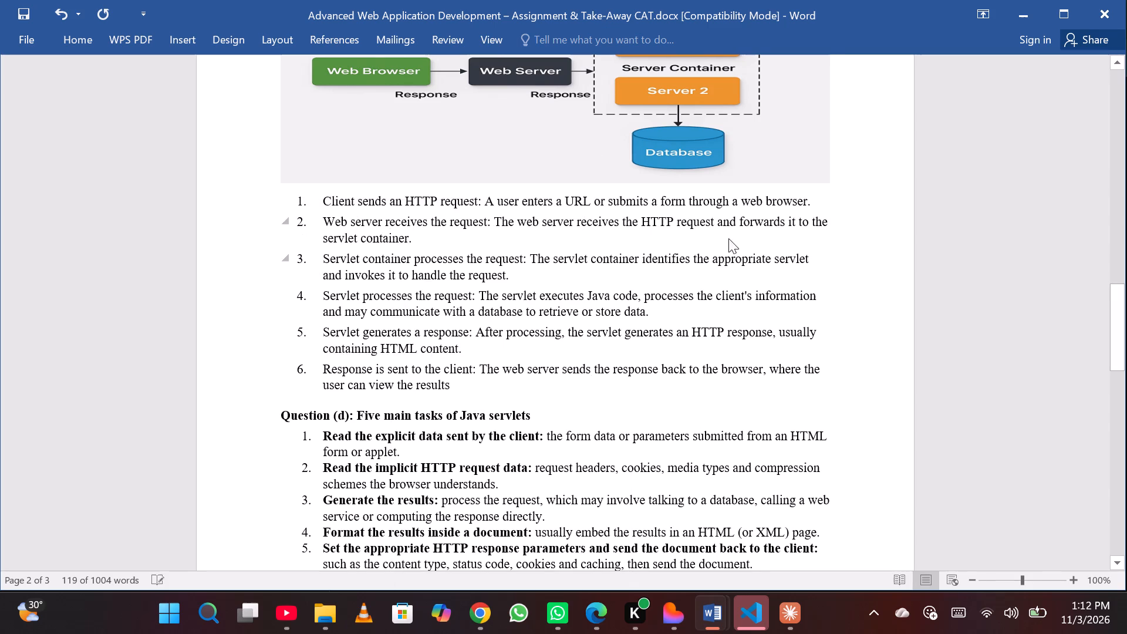
click(1003, 144)
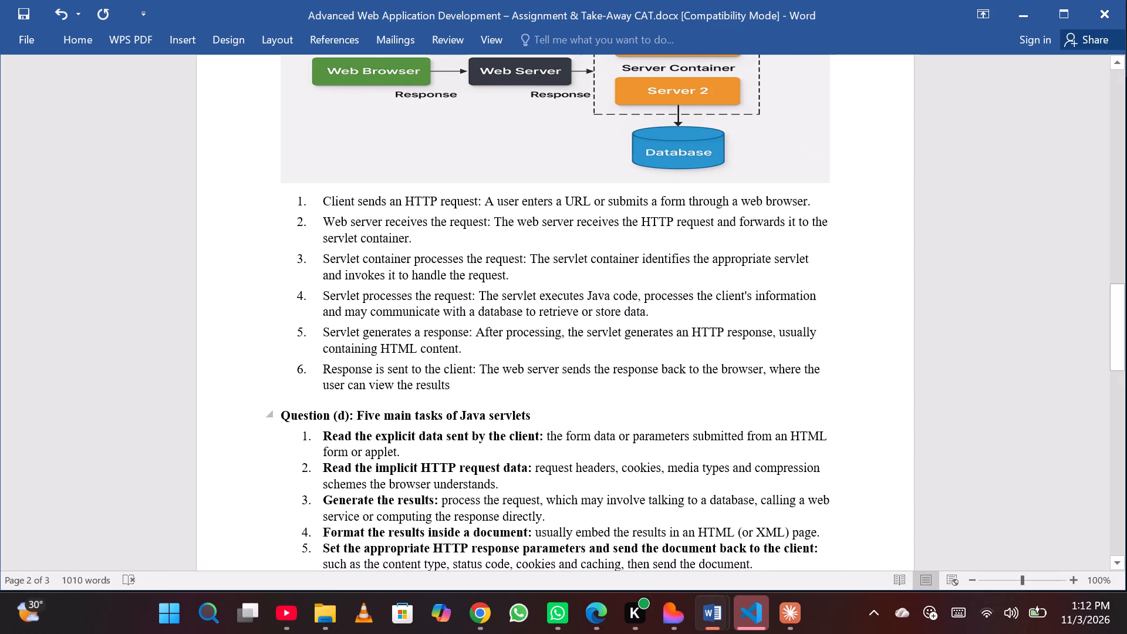
Review the document from the six numbered servlet points through Questions (d), (e) and (f) to the JSP code in Question (g).
scroll(282, 305, up, 1)
scroll(282, 305, down, 2)
scroll(282, 305, up, 1)
scroll(282, 305, down, 6)
scroll(282, 305, up, 1)
scroll(282, 305, down, 1)
scroll(282, 305, up, 4)
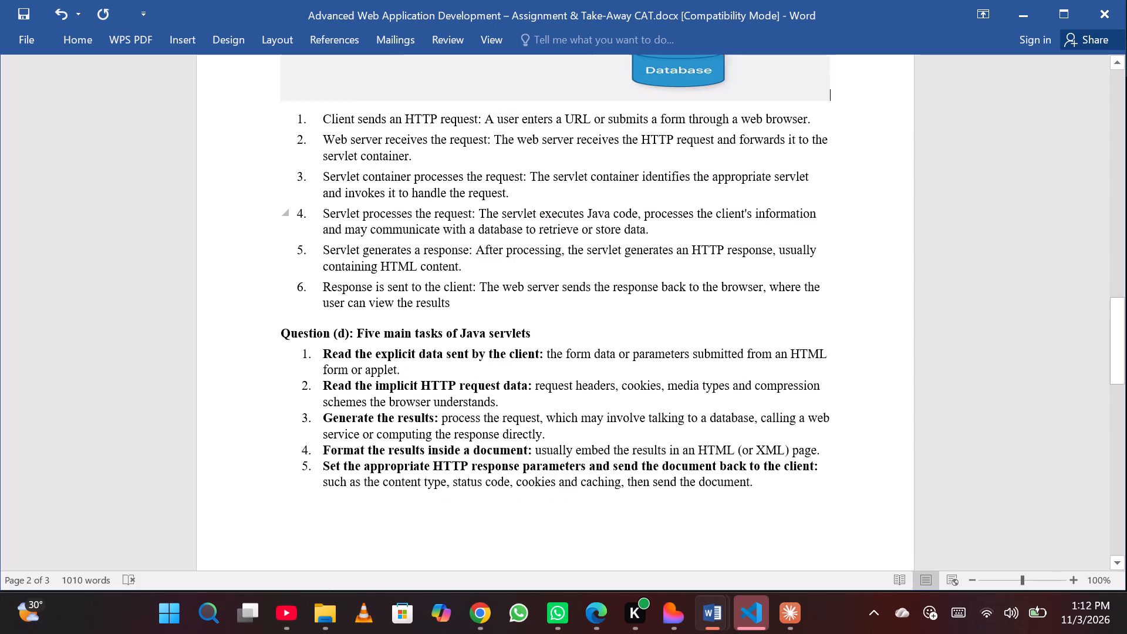
scroll(282, 301, down, 4)
scroll(284, 301, up, 2)
scroll(285, 301, down, 4)
scroll(305, 298, up, 5)
scroll(348, 274, up, 3)
scroll(348, 274, down, 2)
scroll(348, 274, up, 1)
scroll(348, 274, down, 3)
scroll(351, 271, up, 7)
scroll(358, 271, down, 4)
scroll(359, 271, up, 7)
scroll(359, 271, down, 6)
scroll(359, 271, up, 1)
scroll(360, 269, down, 6)
scroll(360, 269, up, 1)
scroll(360, 269, down, 4)
scroll(360, 269, up, 6)
scroll(363, 262, down, 7)
scroll(365, 262, up, 3)
scroll(365, 262, down, 4)
scroll(367, 265, up, 1)
scroll(367, 265, down, 3)
scroll(367, 265, up, 2)
scroll(367, 265, down, 9)
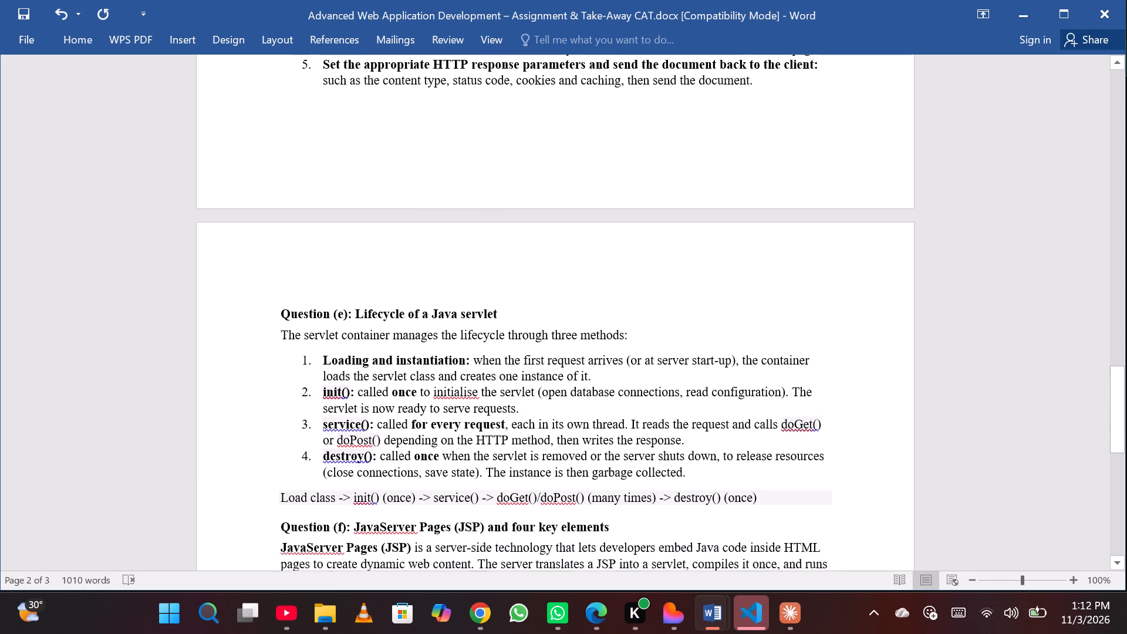
scroll(374, 269, down, 8)
scroll(374, 269, up, 5)
scroll(375, 270, down, 8)
scroll(377, 267, up, 1)
scroll(377, 267, down, 3)
scroll(377, 267, up, 2)
scroll(377, 267, down, 3)
scroll(377, 267, up, 1)
scroll(377, 267, down, 2)
scroll(377, 267, up, 1)
scroll(379, 267, down, 1)
scroll(379, 267, up, 1)
scroll(379, 267, down, 2)
scroll(383, 267, up, 2)
scroll(383, 267, down, 3)
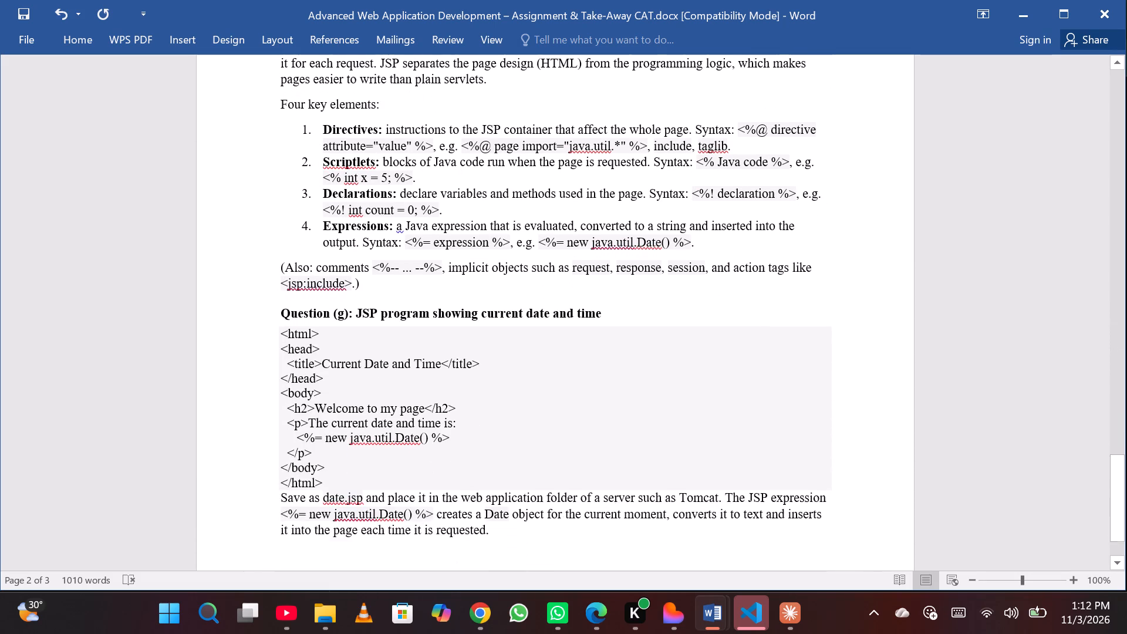
scroll(384, 269, down, 2)
Cut the shaded JSP code from Question (g) and paste it back on a new line below the heading as text only.
drag(350, 406, 348, 410)
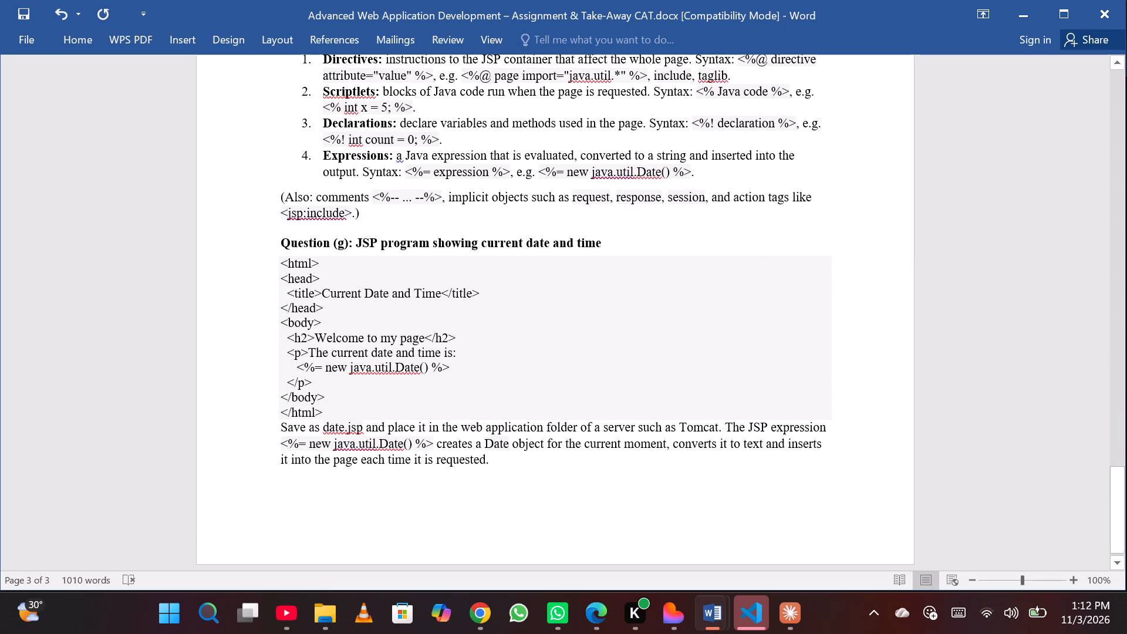
drag(348, 410, 278, 271)
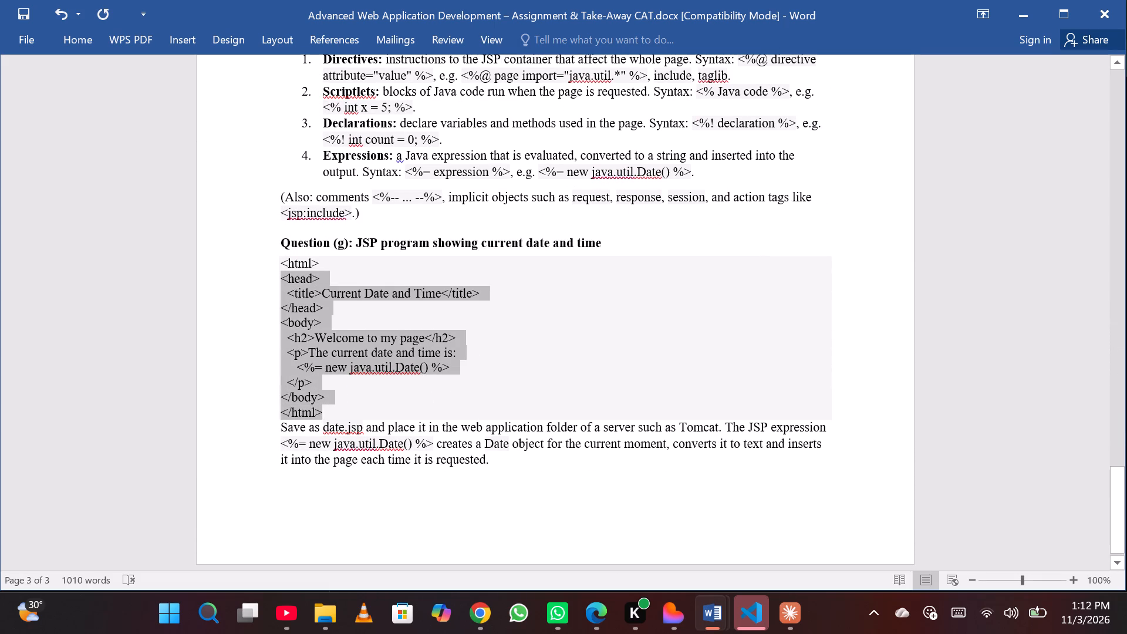
drag(278, 271, 281, 264)
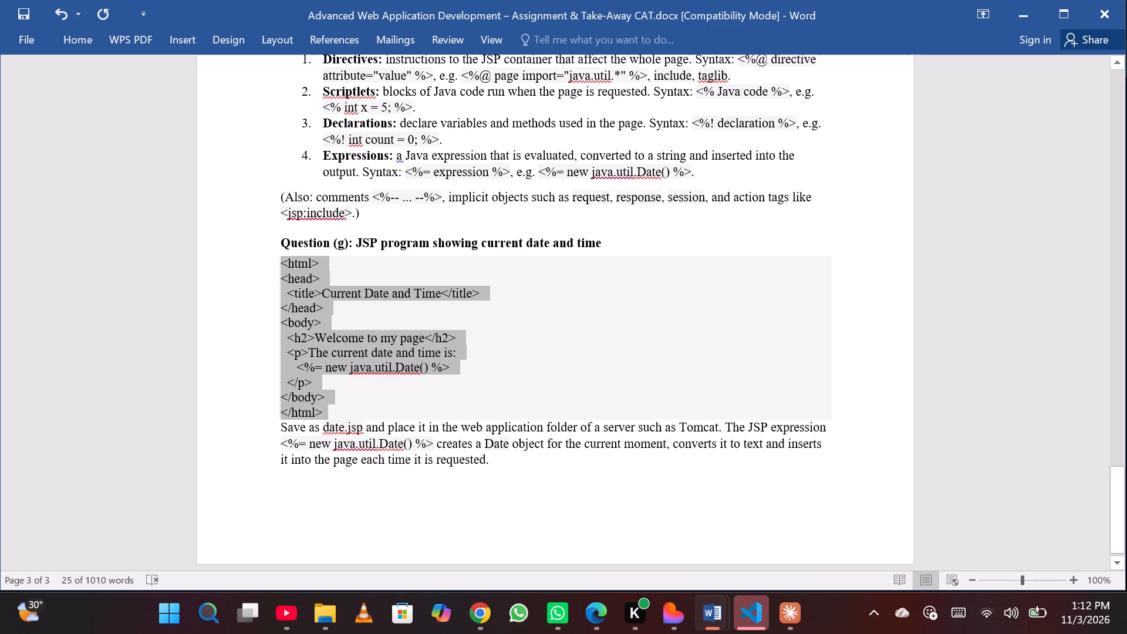
key(ctrl+x)
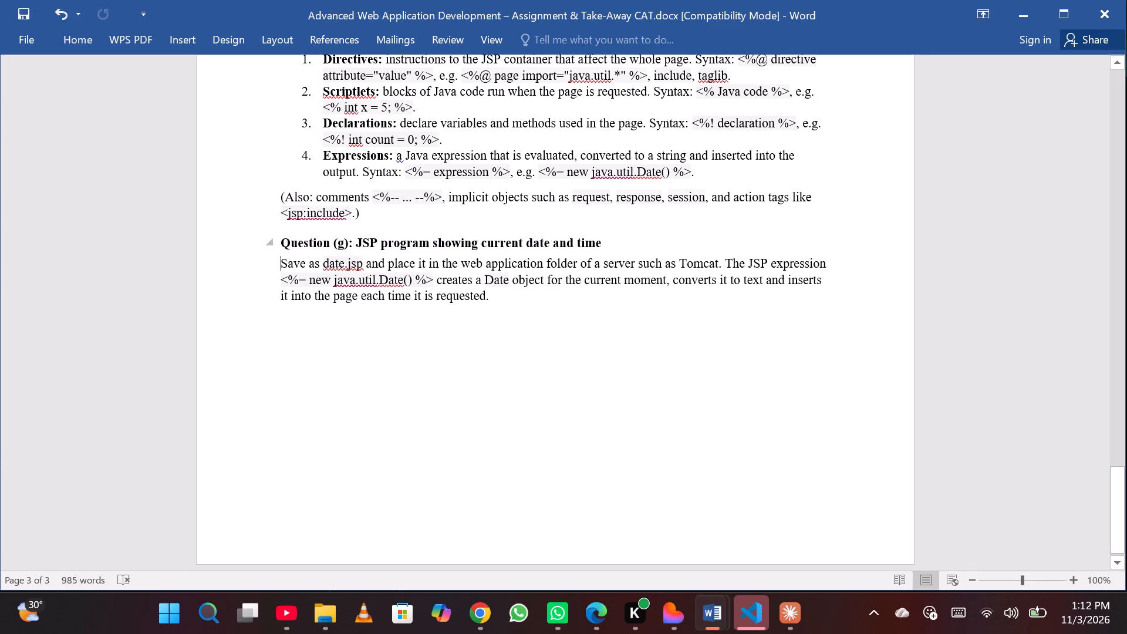
click(615, 243)
key(Return)
key(ctrl+v)
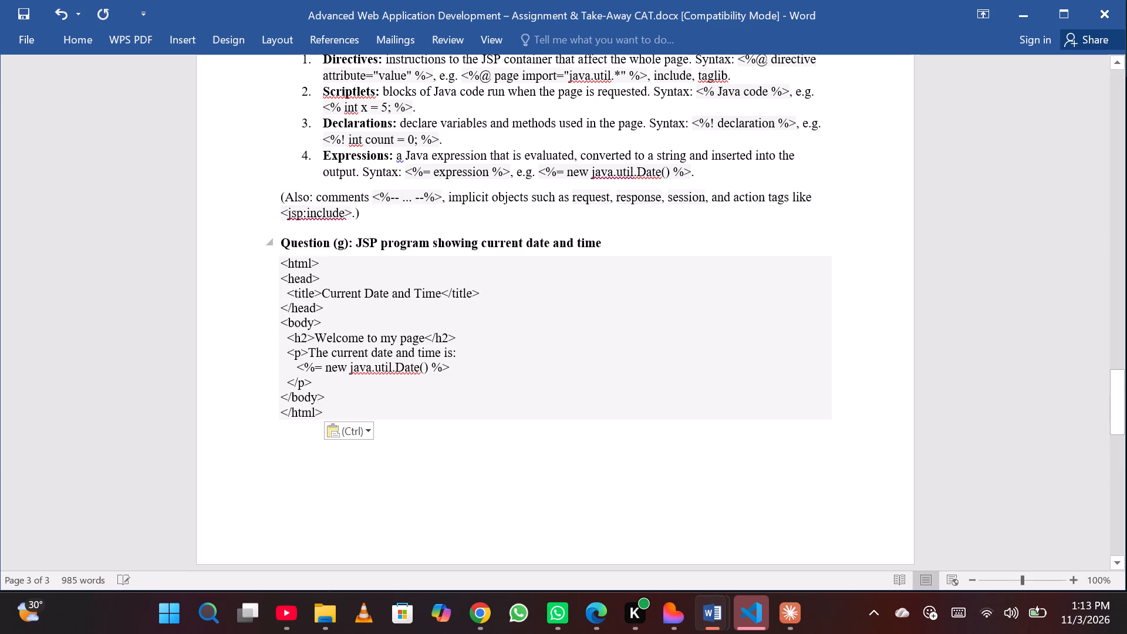
click(367, 425)
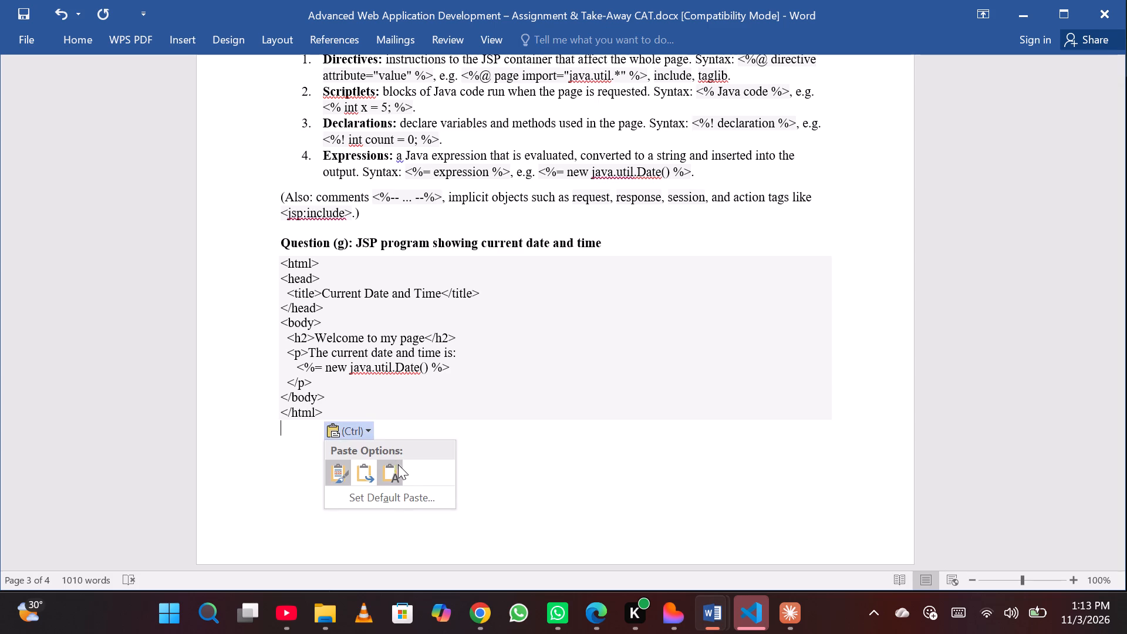
click(392, 470)
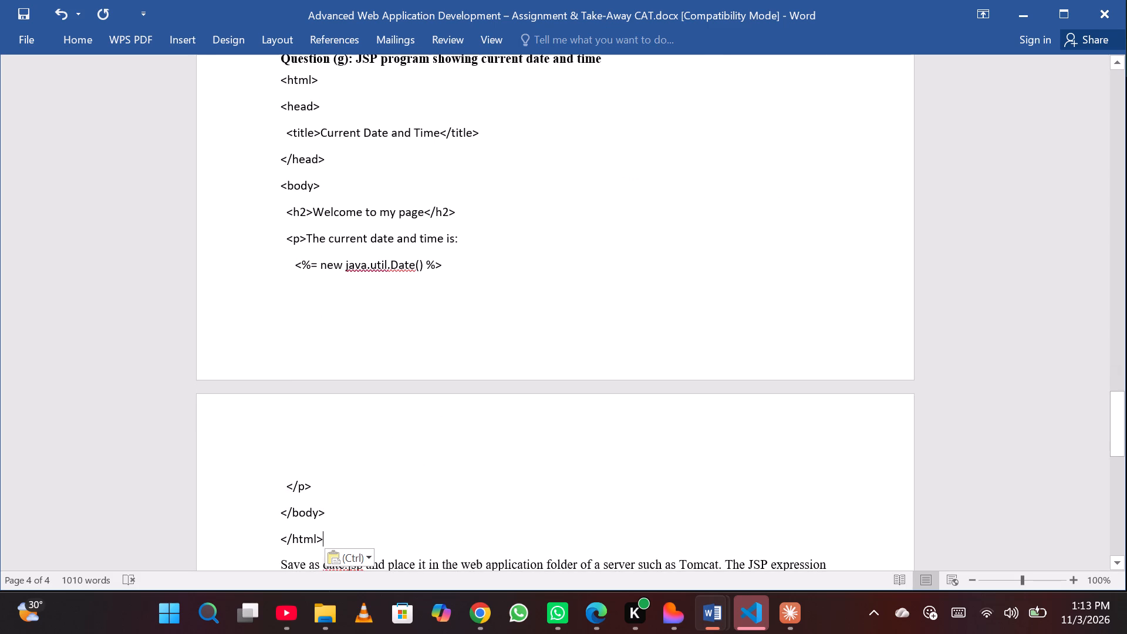
Change the font of the whole JSP code listing, from <html> to </html>, to Times New Roman.
drag(330, 531, 295, 90)
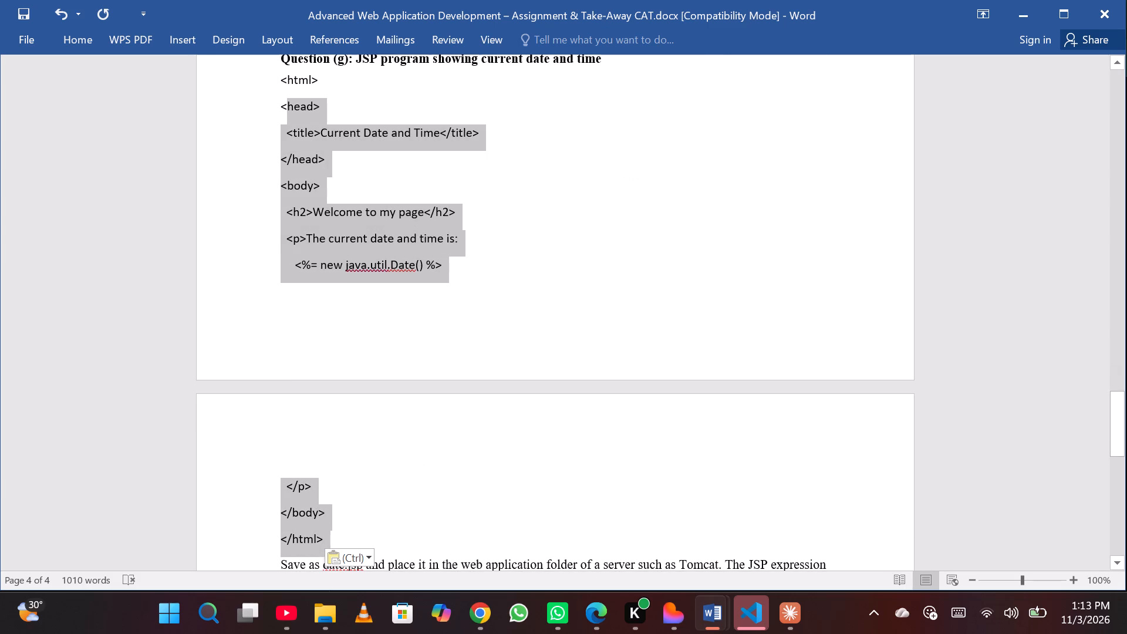
drag(295, 90, 279, 82)
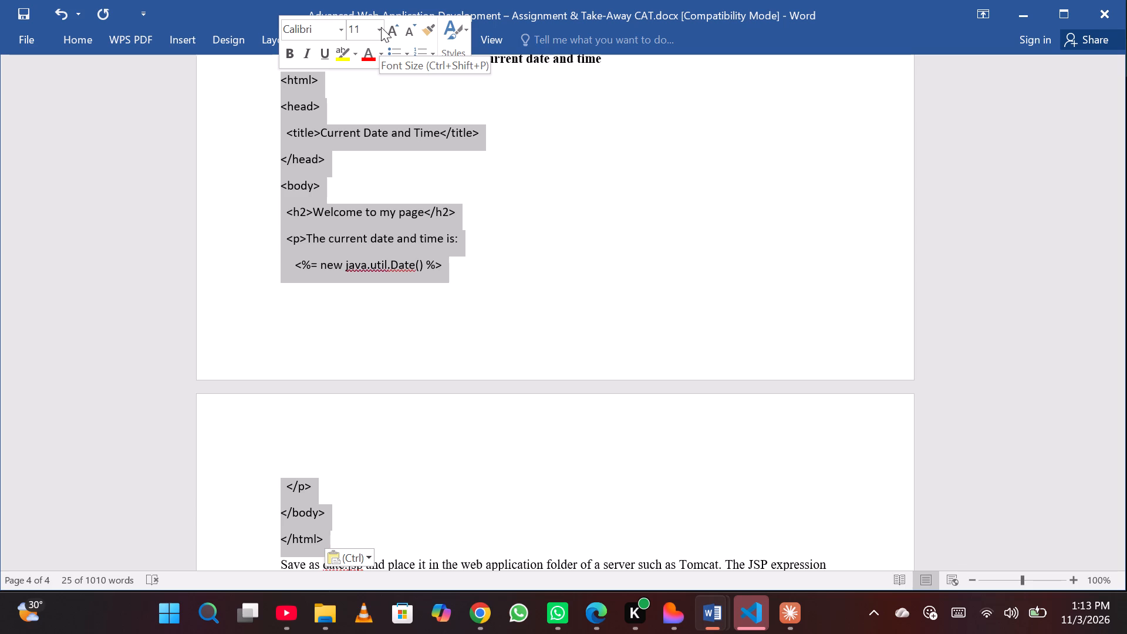
click(341, 31)
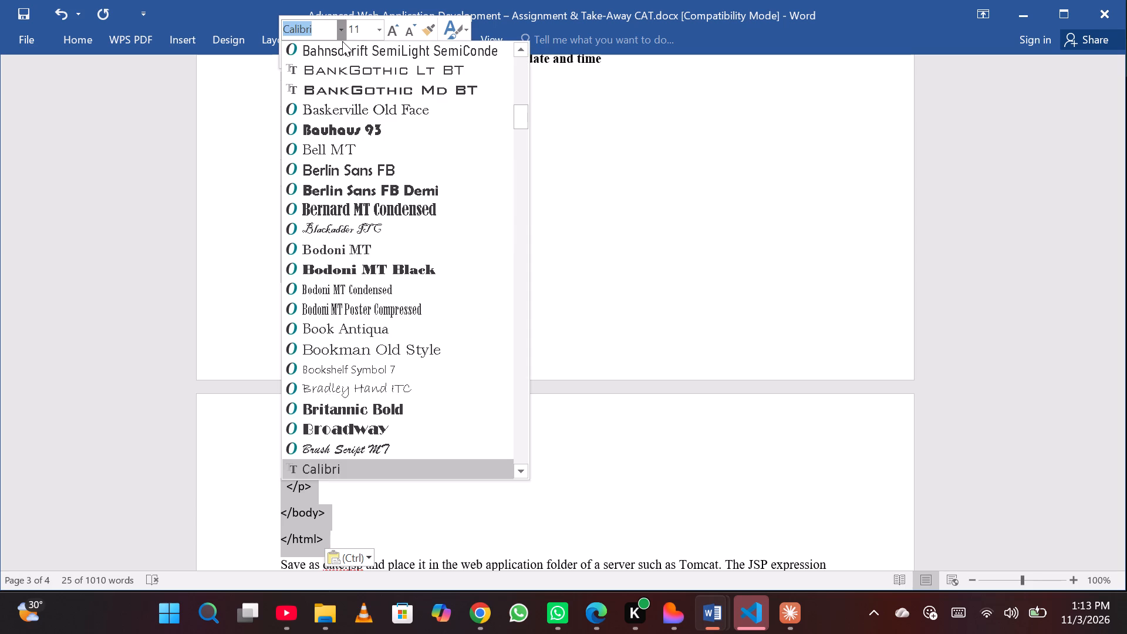
scroll(382, 97, up, 9)
scroll(382, 97, down, 1)
scroll(382, 97, up, 5)
scroll(382, 97, down, 6)
scroll(382, 97, up, 5)
scroll(382, 97, down, 1)
scroll(382, 97, up, 3)
scroll(382, 97, down, 1)
scroll(382, 97, up, 1)
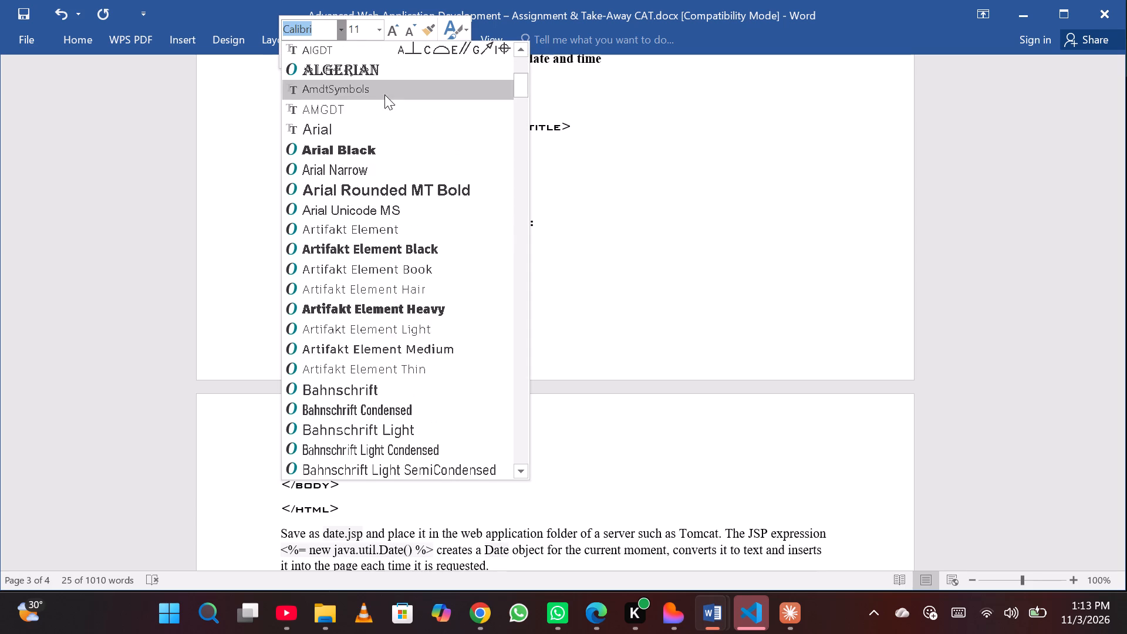
scroll(384, 95, down, 3)
scroll(384, 95, up, 1)
scroll(384, 95, down, 1)
scroll(384, 95, up, 1)
scroll(392, 86, down, 1)
scroll(392, 86, up, 6)
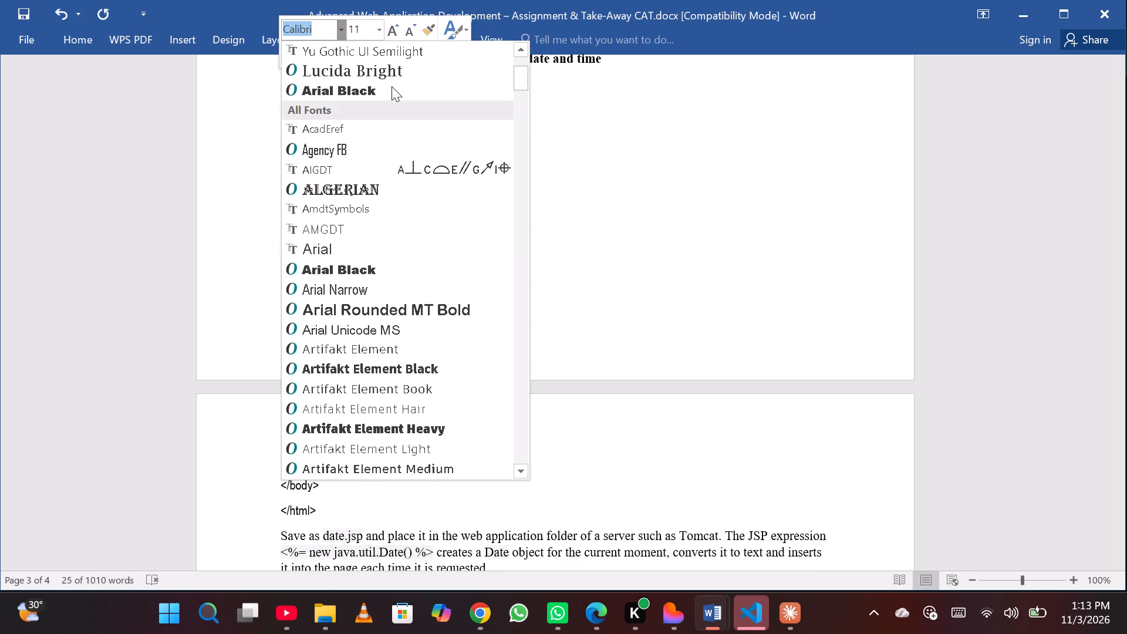
scroll(392, 86, up, 2)
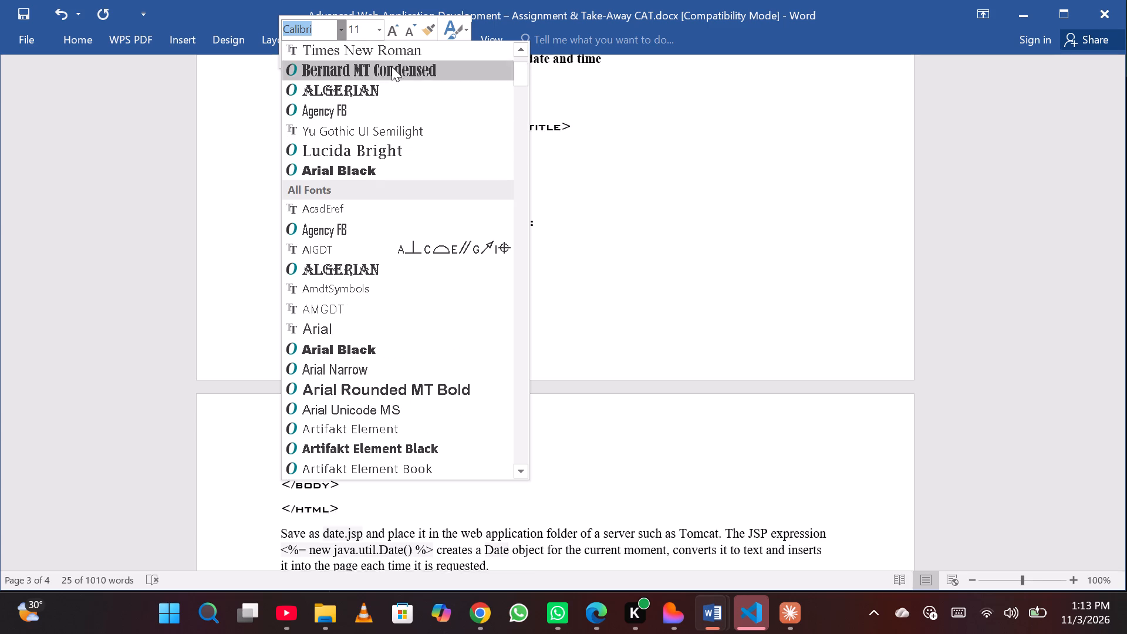
click(390, 55)
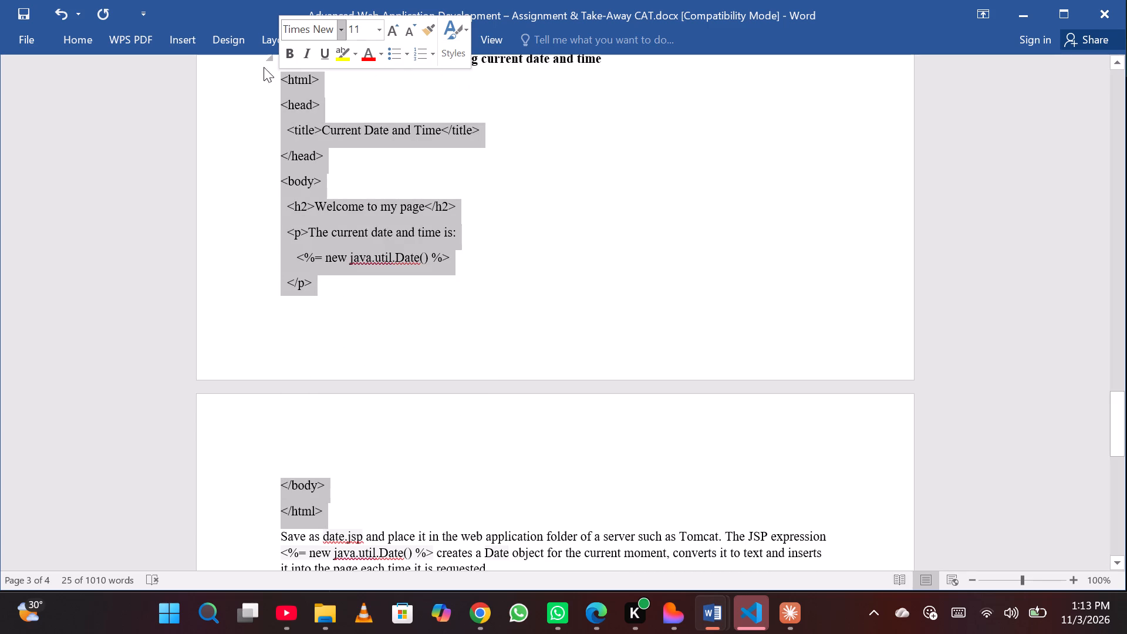
Remove the space after paragraphs throughout the JSP code listing in Question (g).
click(82, 40)
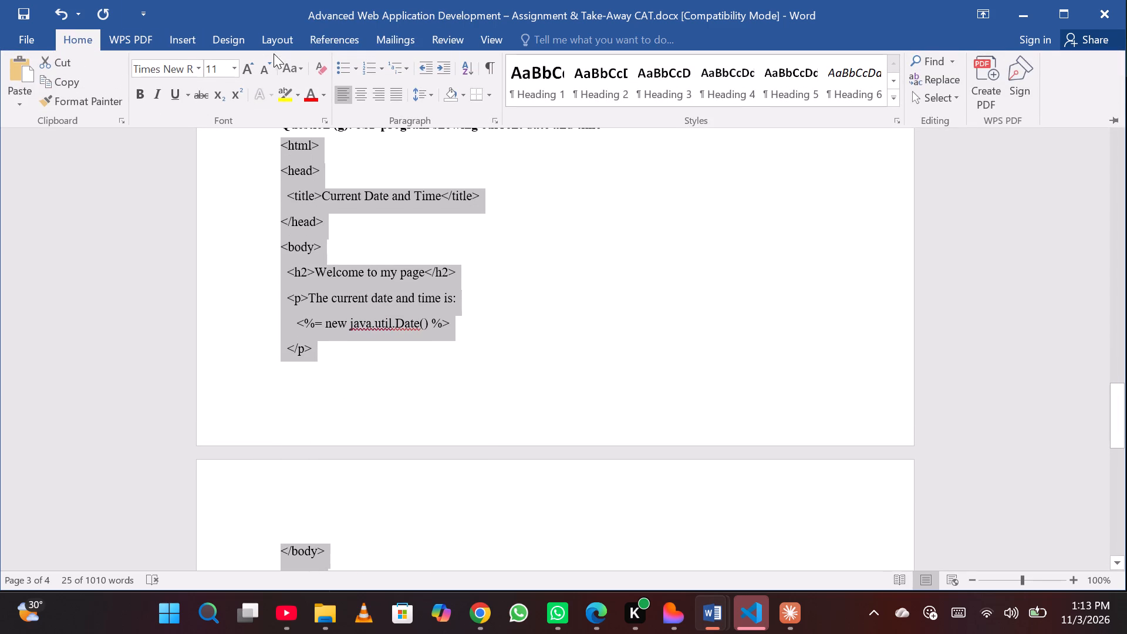
click(431, 93)
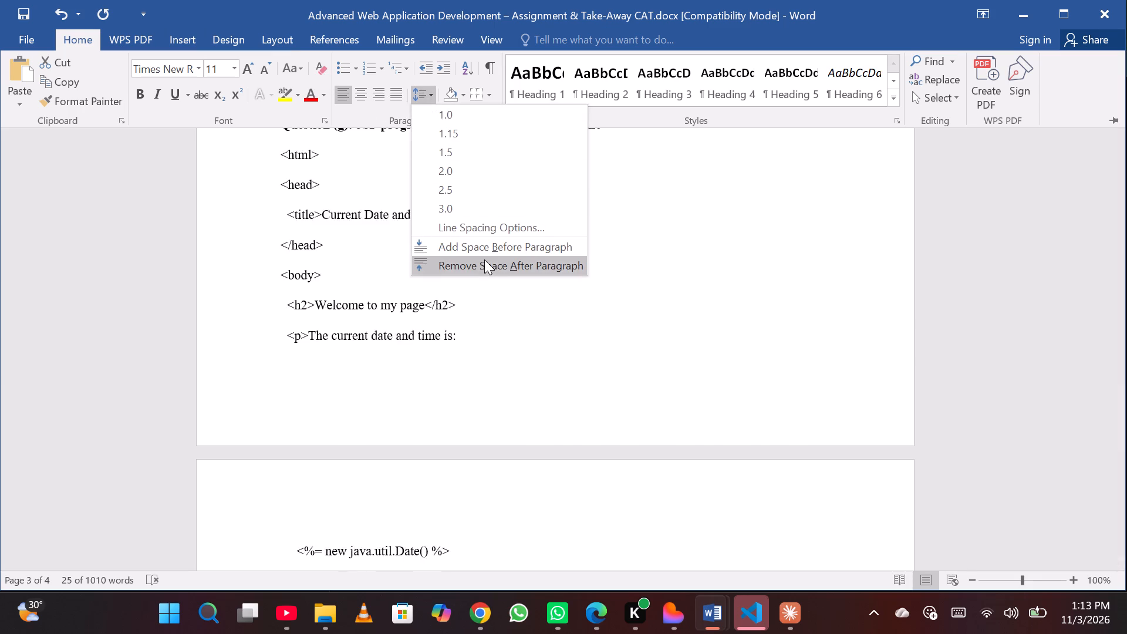
click(485, 259)
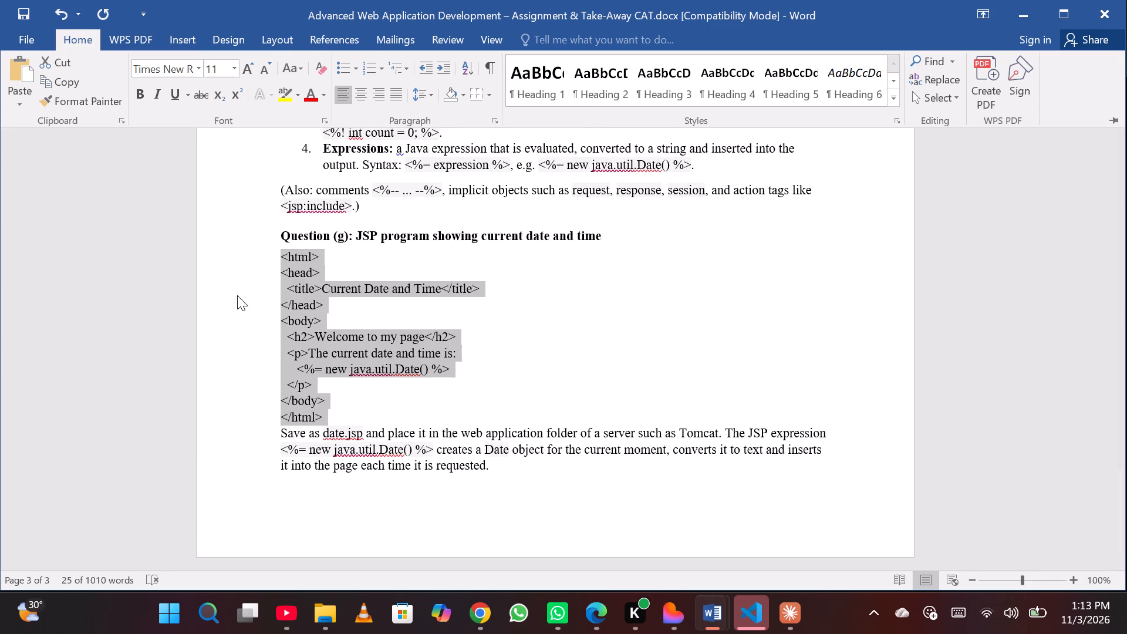
click(237, 295)
click(916, 244)
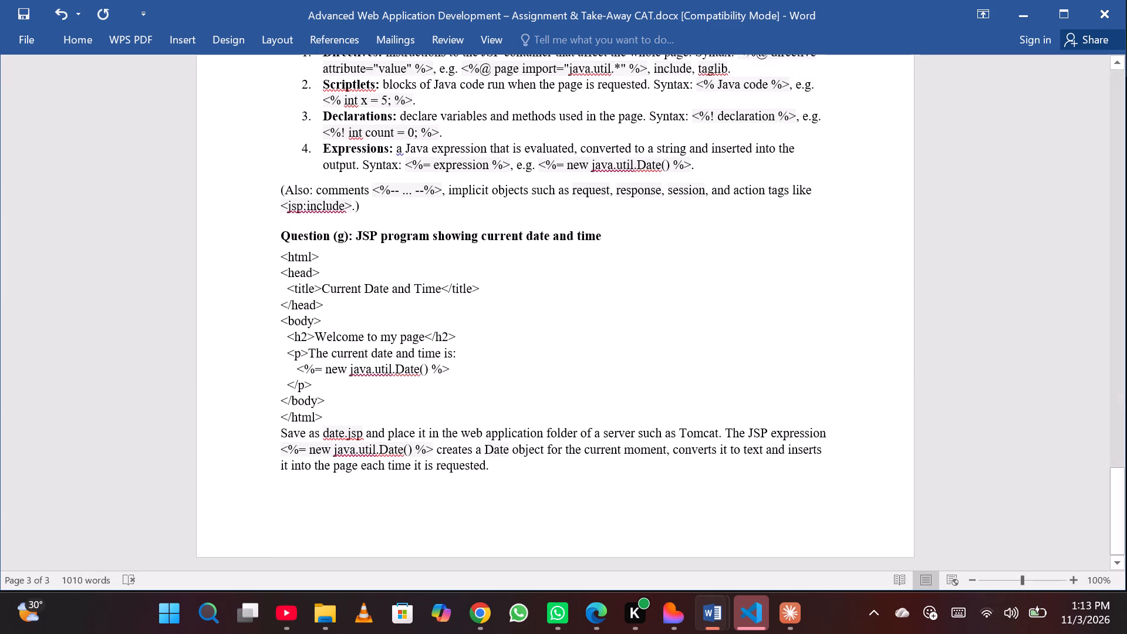
Review the document's formatting from Question (g) back up to the Servlet Architecture picture and its six numbered points.
scroll(406, 139, up, 4)
scroll(409, 139, down, 1)
scroll(409, 139, up, 4)
scroll(409, 139, down, 3)
scroll(409, 139, up, 3)
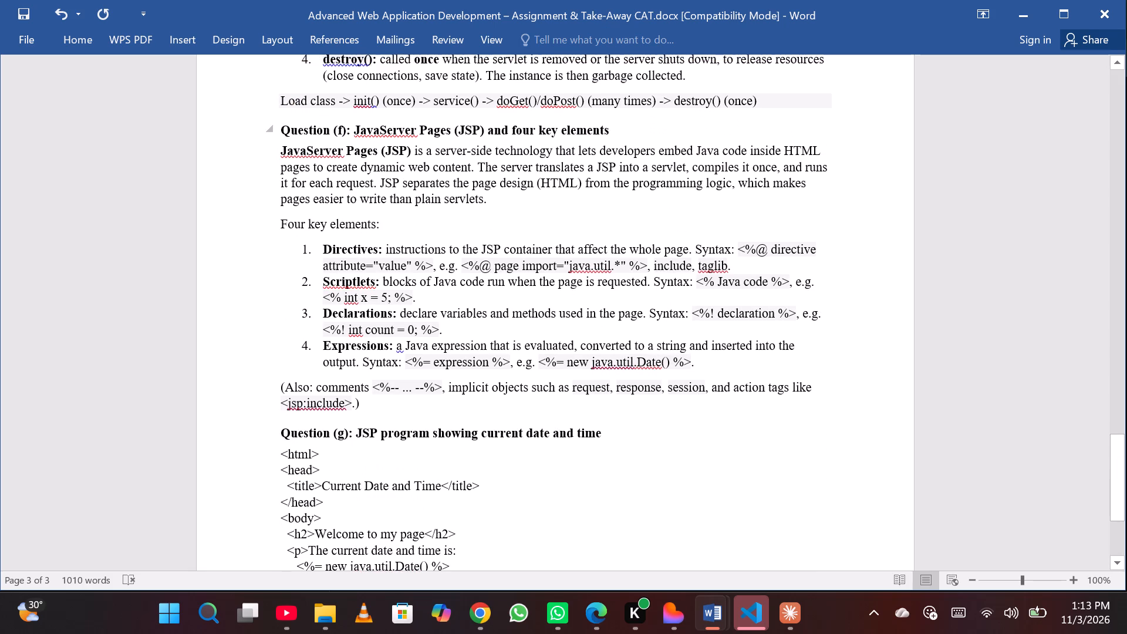
scroll(419, 119, down, 2)
scroll(419, 119, up, 4)
scroll(419, 119, down, 2)
scroll(419, 119, up, 3)
scroll(419, 119, down, 2)
scroll(420, 116, up, 3)
scroll(421, 115, down, 1)
scroll(421, 115, up, 2)
scroll(421, 116, down, 7)
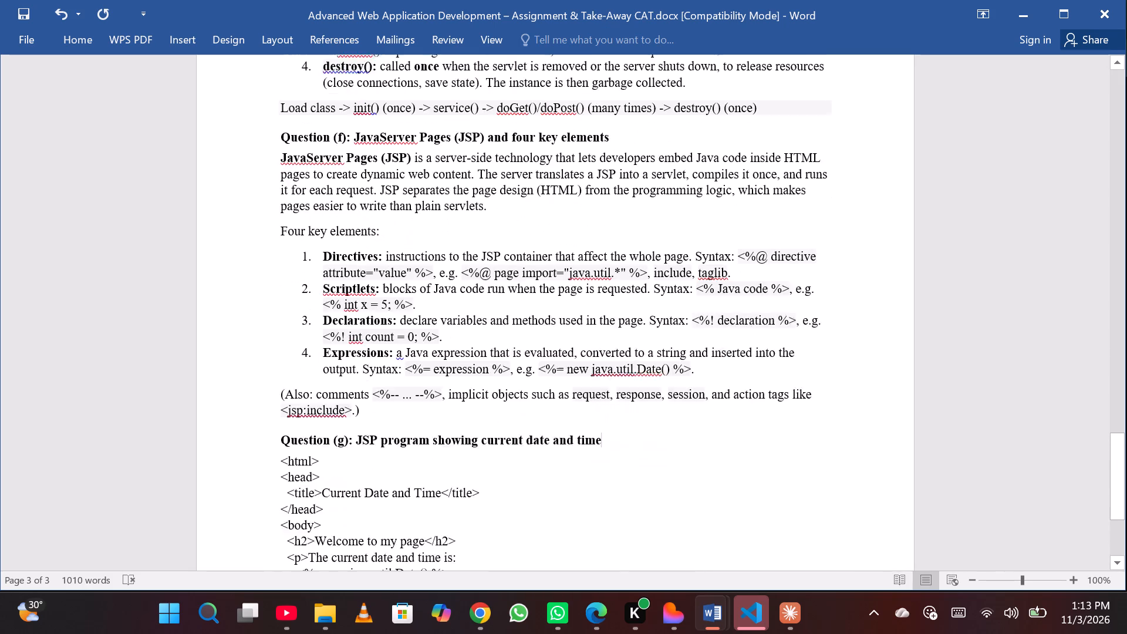
scroll(420, 110, down, 3)
scroll(424, 110, up, 8)
scroll(426, 109, down, 1)
scroll(426, 109, up, 2)
scroll(426, 109, down, 2)
scroll(426, 109, up, 5)
scroll(426, 105, down, 2)
scroll(426, 105, up, 3)
scroll(426, 105, down, 2)
scroll(426, 105, up, 3)
scroll(424, 109, down, 4)
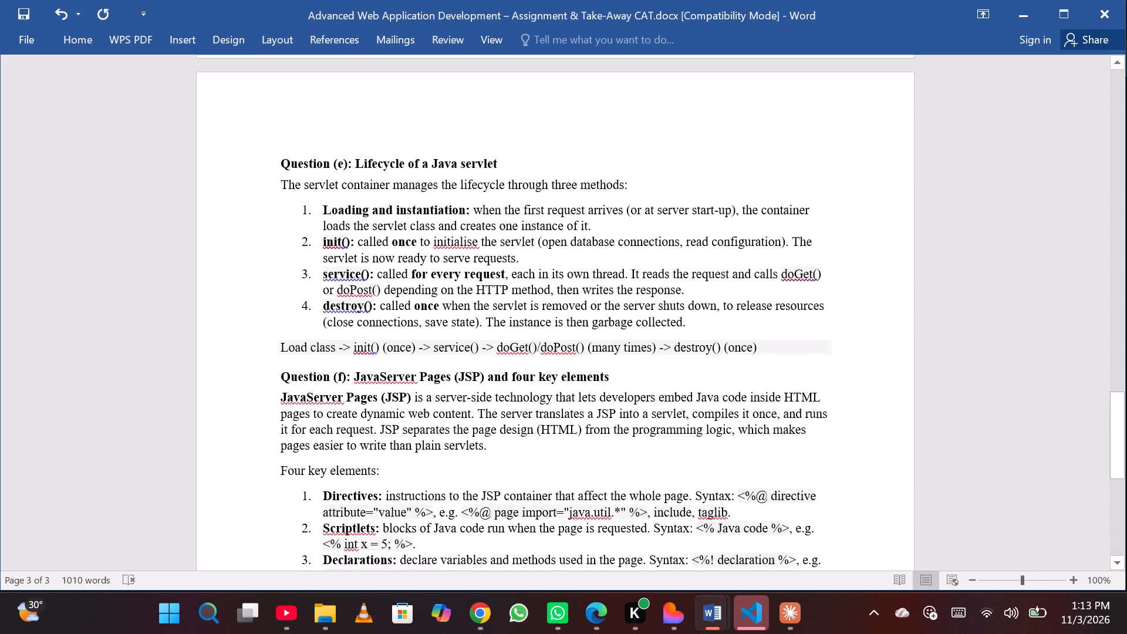
scroll(424, 109, down, 2)
scroll(427, 106, up, 16)
scroll(428, 103, down, 4)
scroll(428, 103, up, 3)
scroll(428, 103, down, 2)
scroll(428, 103, up, 3)
scroll(428, 103, down, 1)
scroll(428, 103, up, 1)
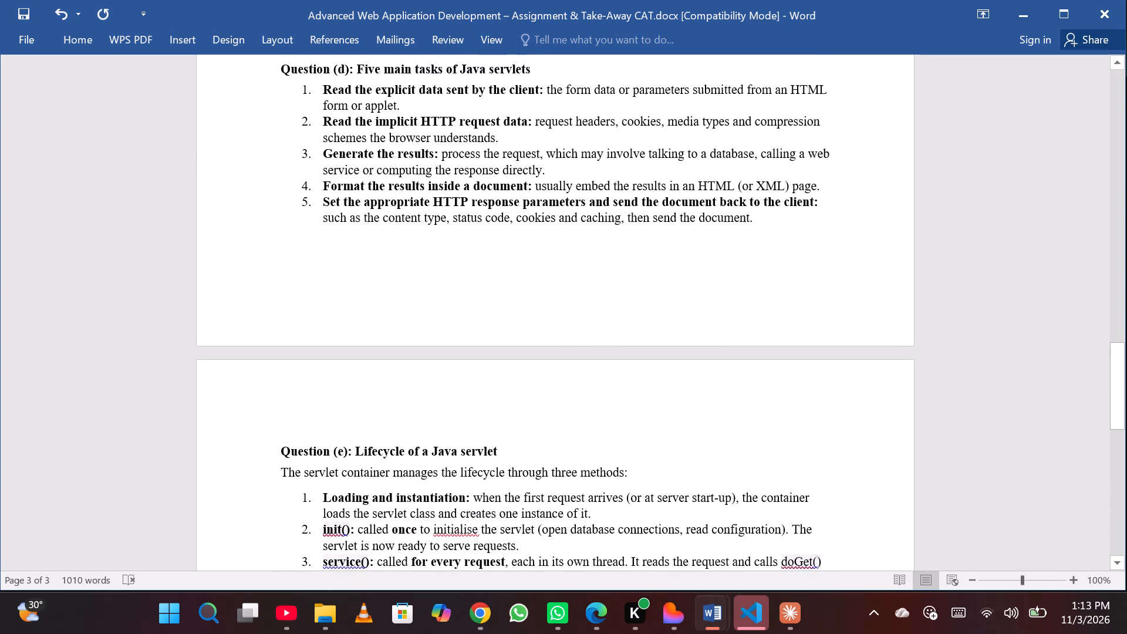
scroll(428, 106, down, 2)
scroll(429, 106, up, 4)
scroll(428, 106, down, 1)
scroll(429, 106, up, 12)
scroll(428, 104, down, 3)
scroll(428, 104, up, 7)
scroll(428, 104, down, 2)
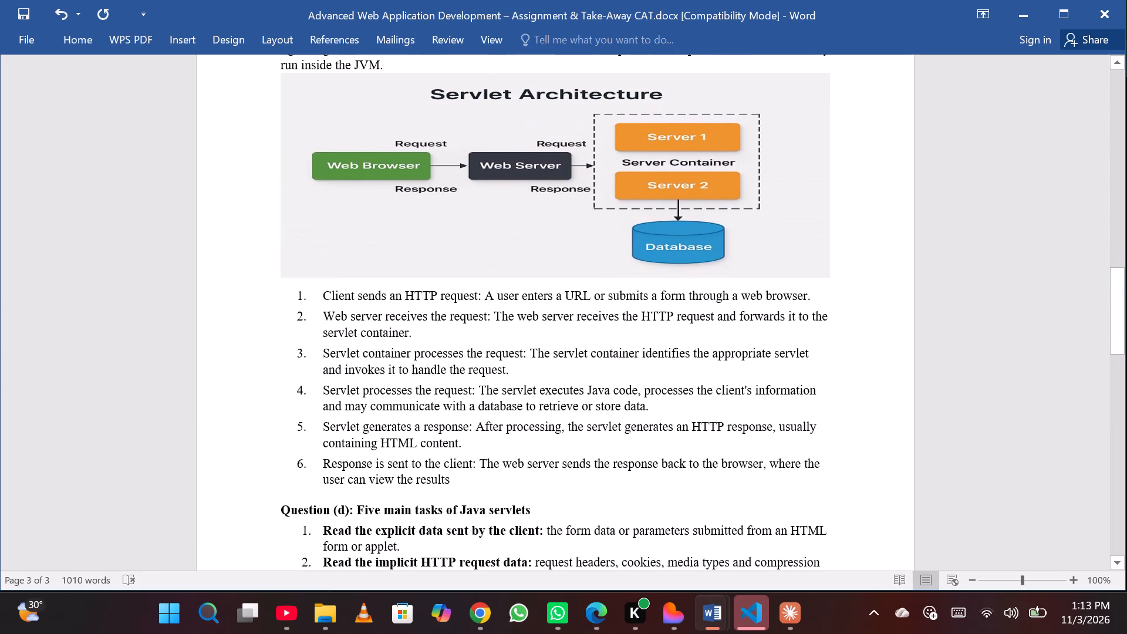
scroll(428, 104, up, 1)
scroll(428, 104, down, 2)
scroll(428, 104, up, 1)
scroll(428, 104, down, 2)
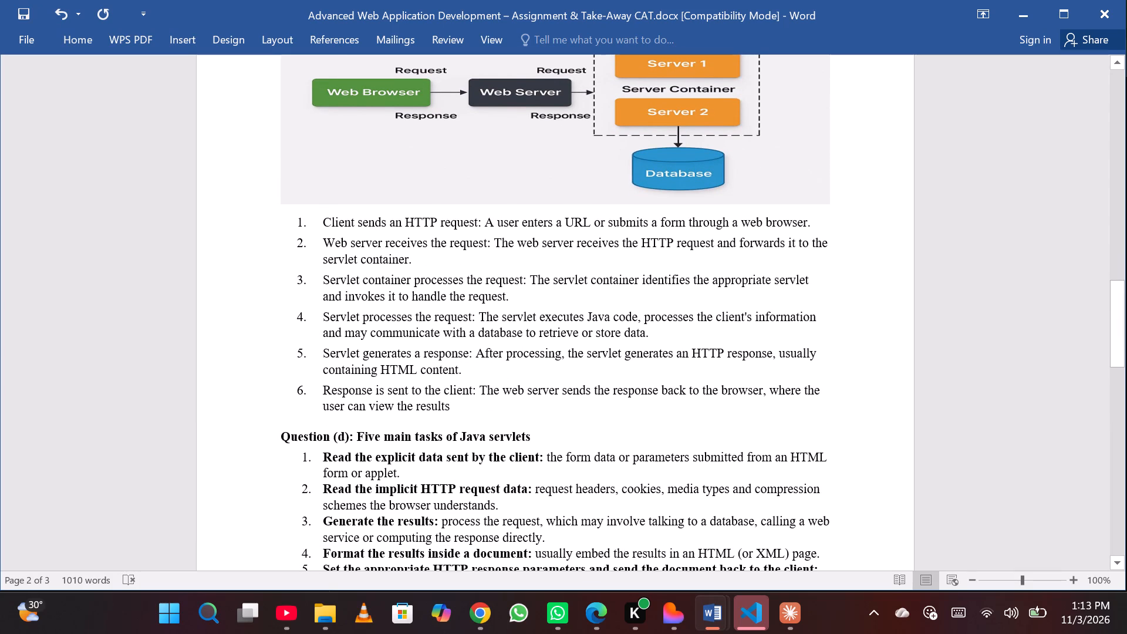
scroll(430, 106, up, 4)
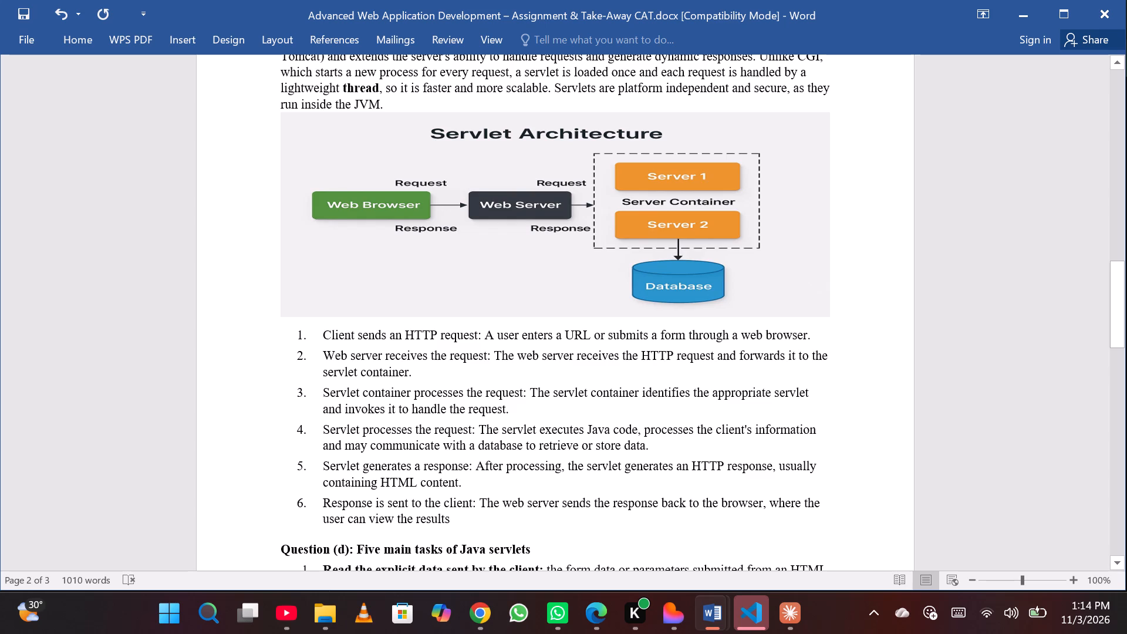
click(299, 160)
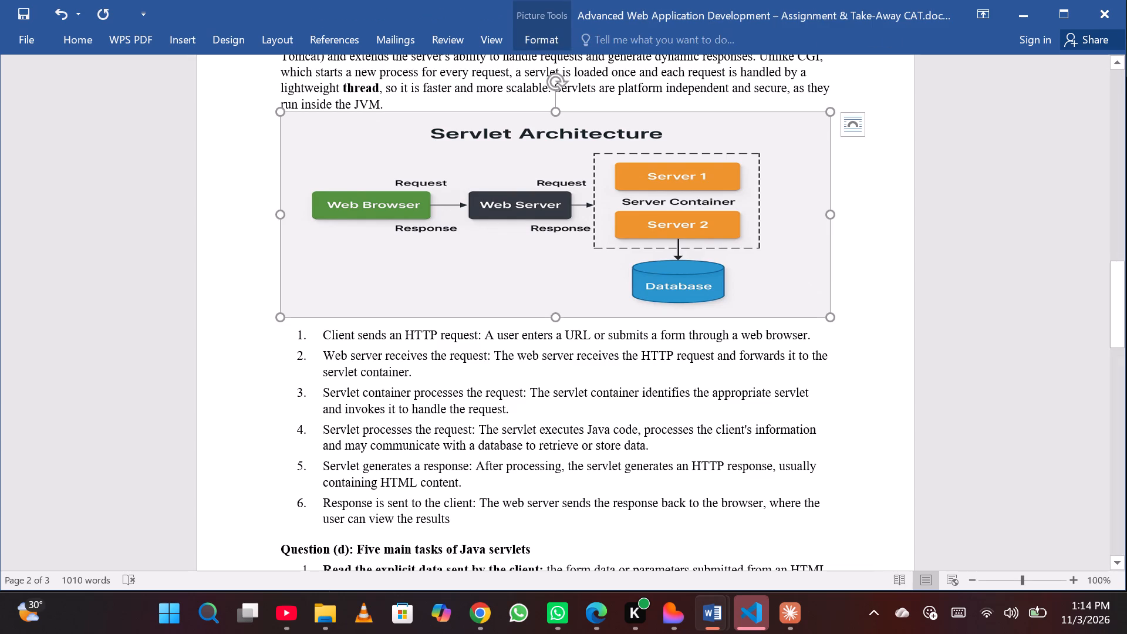
drag(1027, 221, 1032, 222)
scroll(438, 150, up, 1)
scroll(438, 150, down, 3)
scroll(438, 150, up, 1)
scroll(438, 150, down, 1)
scroll(439, 150, up, 2)
scroll(440, 150, down, 2)
scroll(440, 150, up, 2)
scroll(440, 150, down, 2)
scroll(441, 150, up, 1)
scroll(441, 150, down, 2)
scroll(440, 150, up, 1)
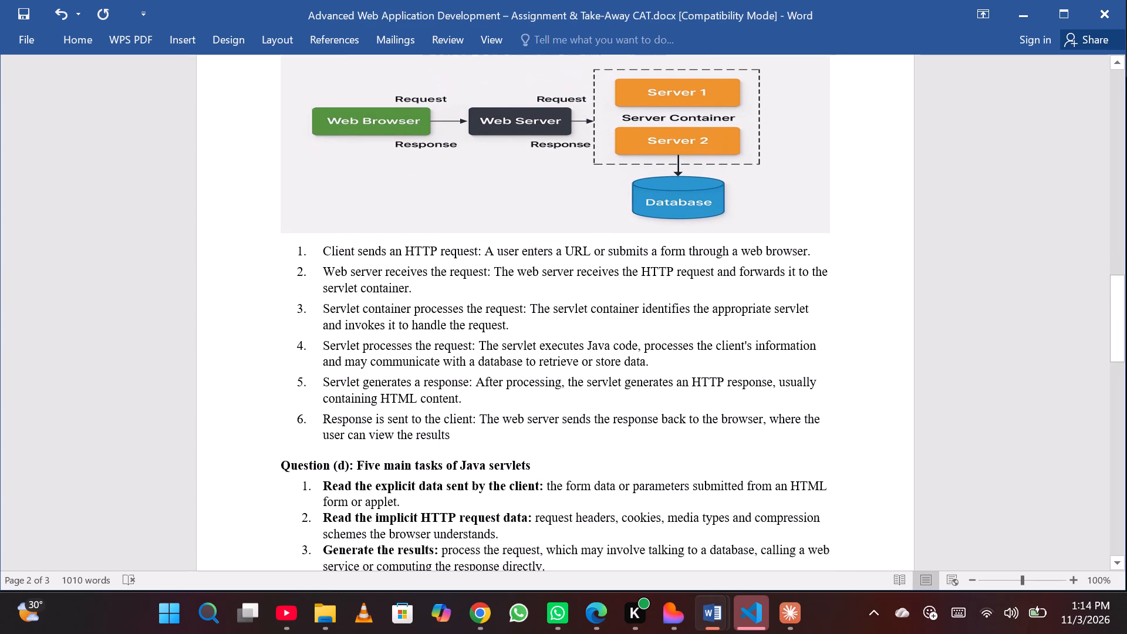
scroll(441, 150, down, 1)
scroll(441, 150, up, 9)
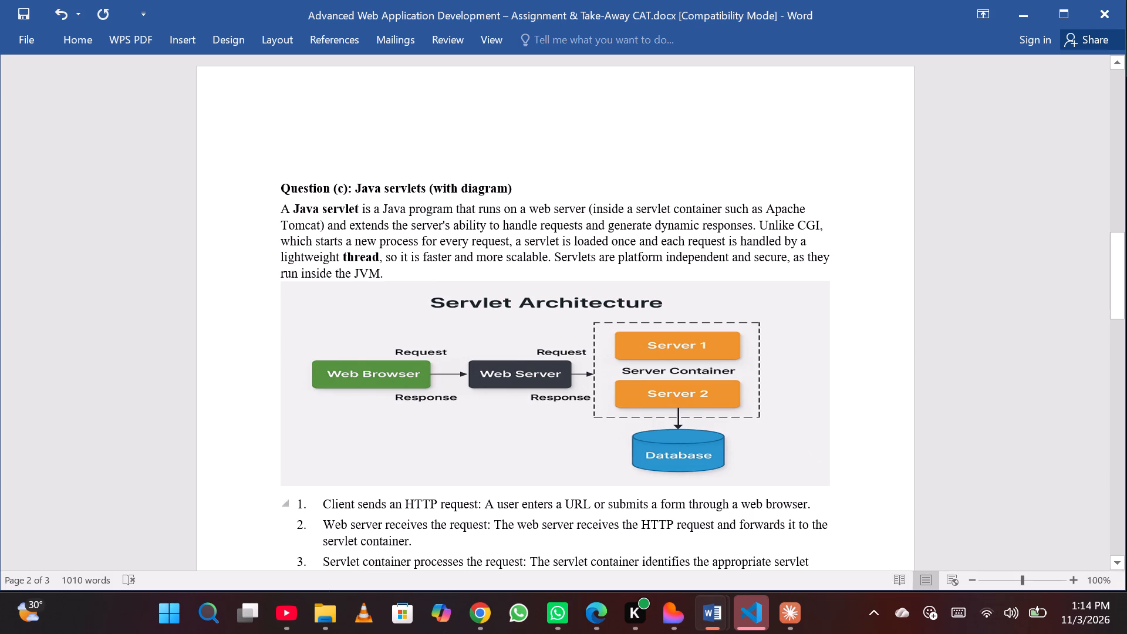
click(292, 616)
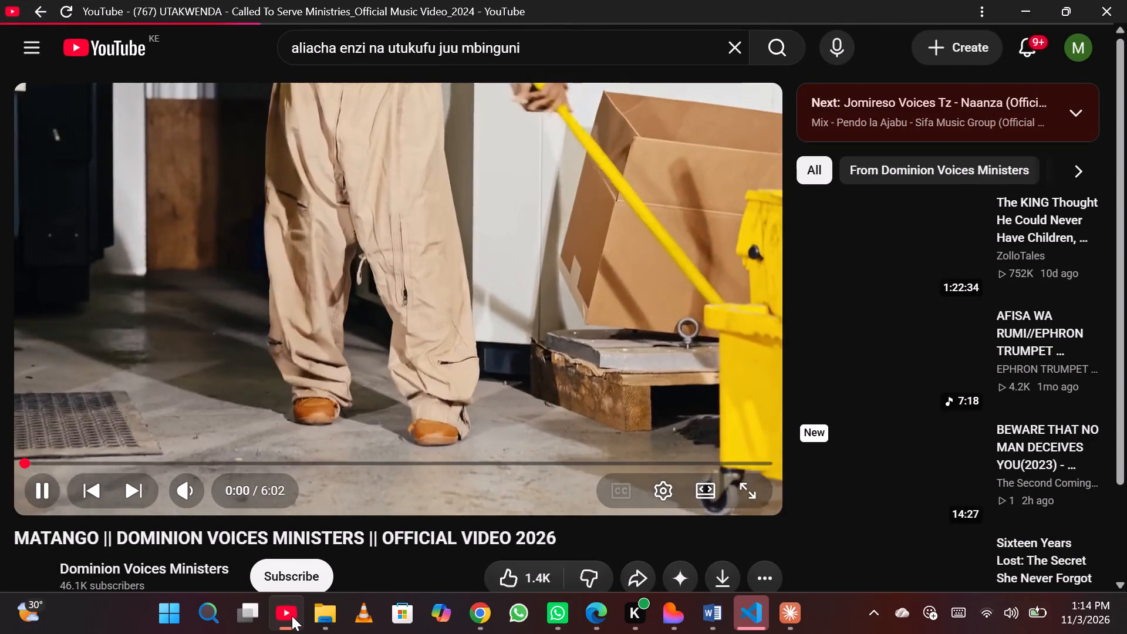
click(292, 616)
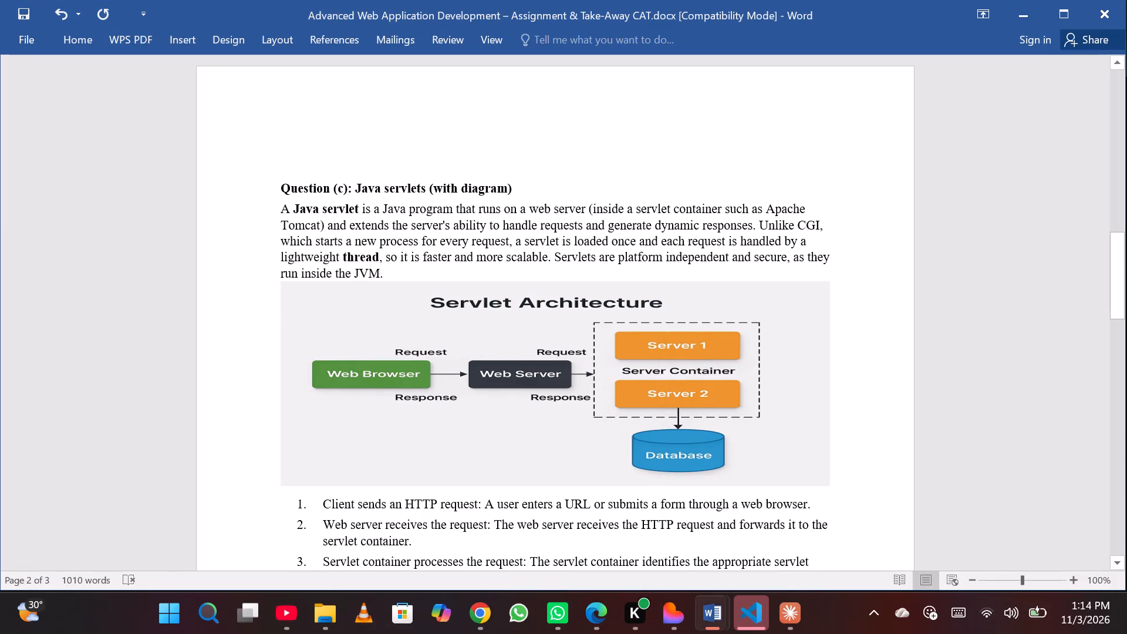
Review the document's layout from Question (c) back up through the request table to the title.
scroll(991, 505, up, 4)
scroll(991, 505, down, 2)
scroll(991, 505, up, 7)
scroll(994, 505, down, 1)
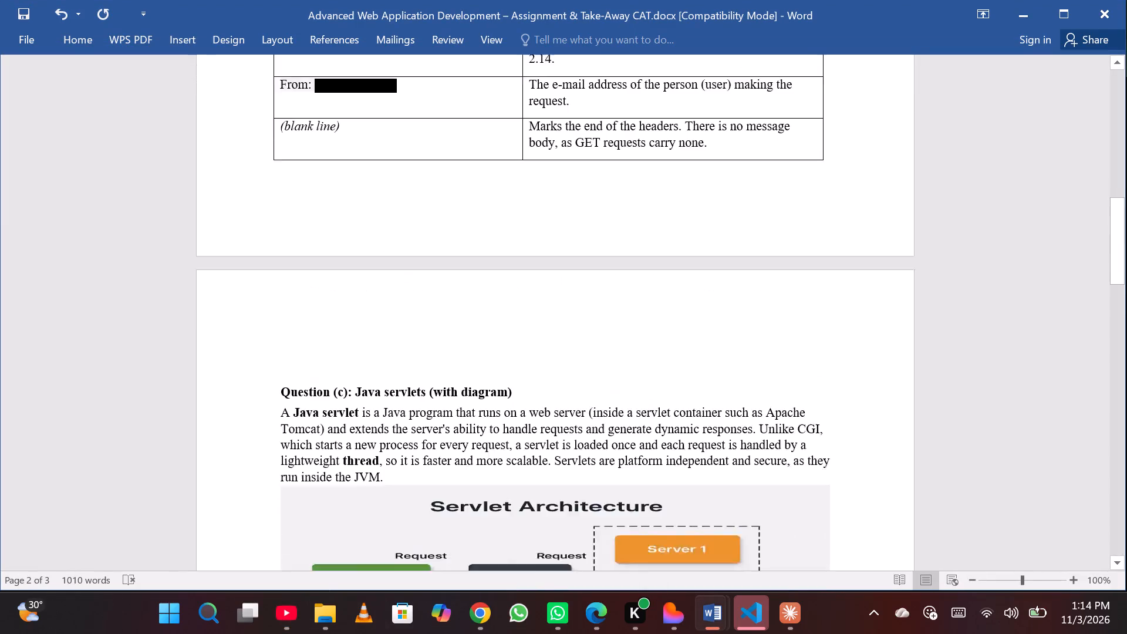
scroll(994, 509, up, 2)
scroll(994, 512, down, 2)
scroll(996, 512, up, 9)
scroll(1000, 517, down, 8)
scroll(1000, 520, up, 7)
scroll(1000, 527, down, 3)
scroll(1000, 527, up, 2)
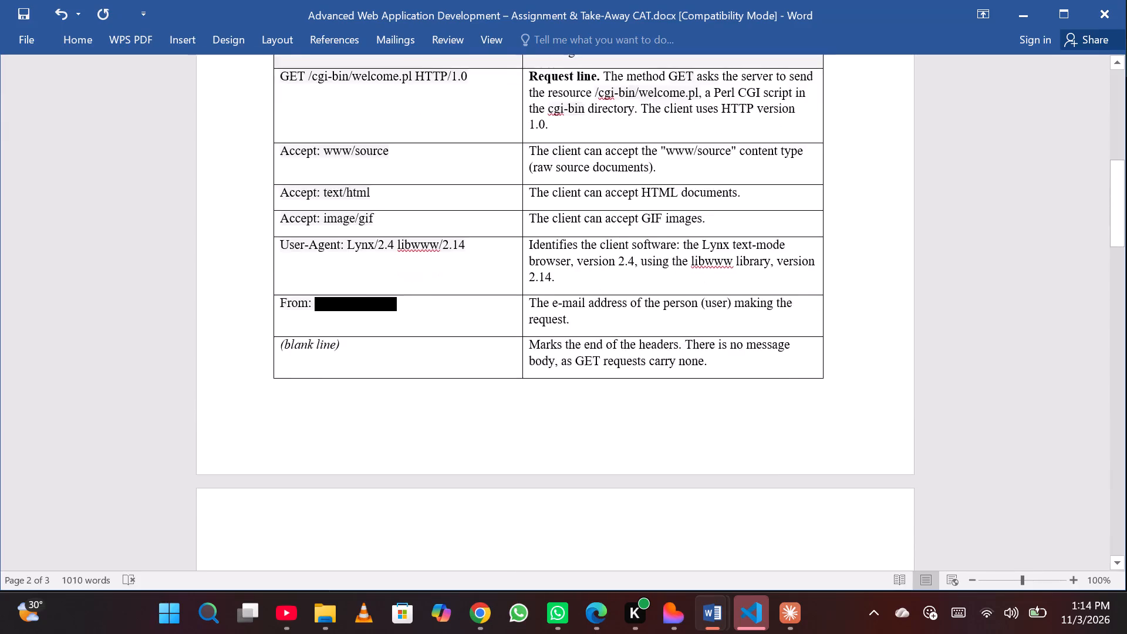
scroll(1000, 527, up, 14)
scroll(969, 471, down, 4)
scroll(968, 468, up, 4)
scroll(968, 468, down, 1)
scroll(968, 468, up, 4)
scroll(968, 468, down, 2)
scroll(968, 468, up, 3)
scroll(968, 468, down, 4)
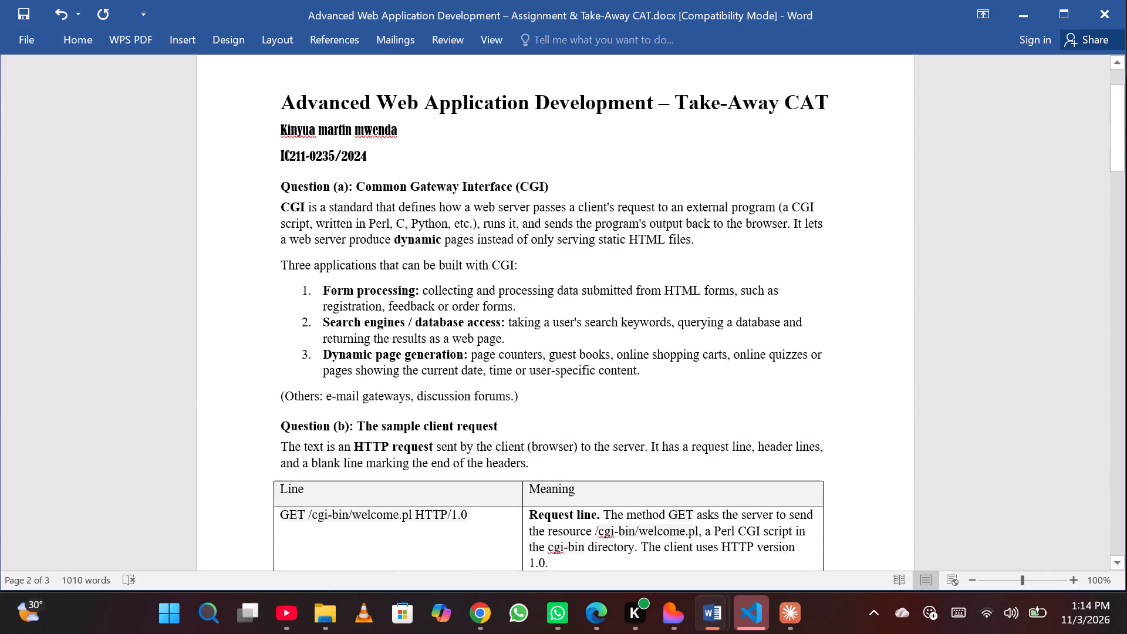
scroll(968, 468, up, 2)
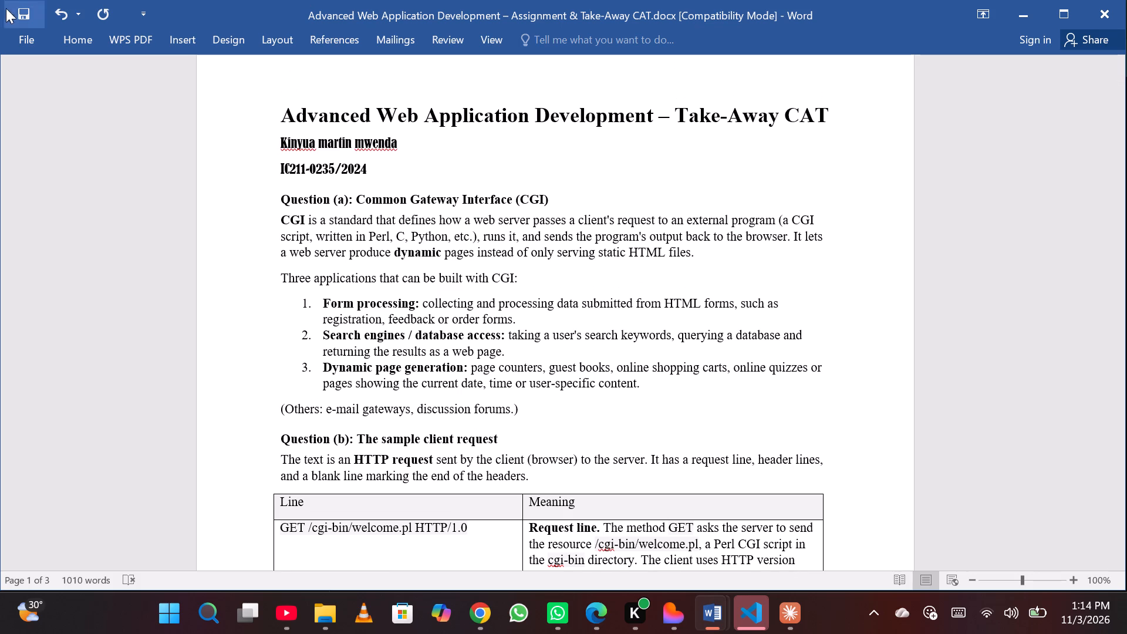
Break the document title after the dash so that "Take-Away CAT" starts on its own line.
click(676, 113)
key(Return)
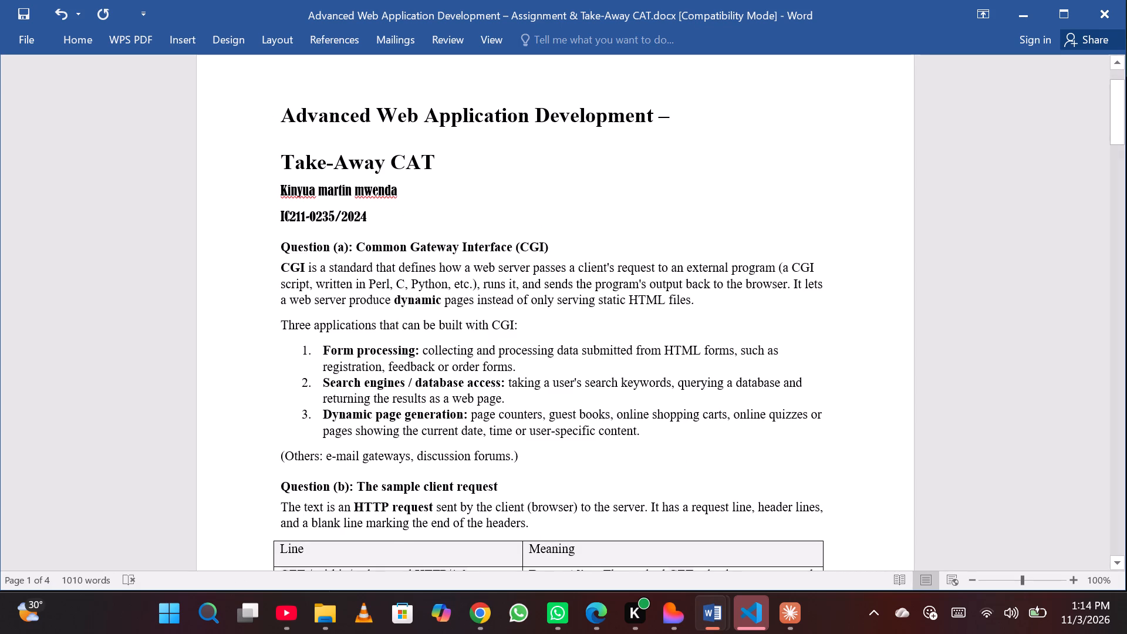
Check the page layout from the title down through Questions (c) to (f) and the JSP code in Question (g).
scroll(501, 311, up, 1)
scroll(501, 311, down, 3)
scroll(501, 312, up, 2)
scroll(501, 315, down, 1)
scroll(502, 316, up, 2)
scroll(502, 316, down, 1)
scroll(502, 317, up, 1)
scroll(500, 326, down, 14)
scroll(517, 355, up, 1)
scroll(517, 355, down, 13)
scroll(533, 374, up, 1)
scroll(533, 374, down, 6)
scroll(536, 379, up, 4)
scroll(542, 386, down, 5)
scroll(542, 386, up, 1)
scroll(542, 386, down, 16)
scroll(552, 392, up, 5)
scroll(552, 392, down, 4)
scroll(556, 395, up, 5)
scroll(556, 395, down, 1)
scroll(556, 395, up, 4)
scroll(556, 395, down, 10)
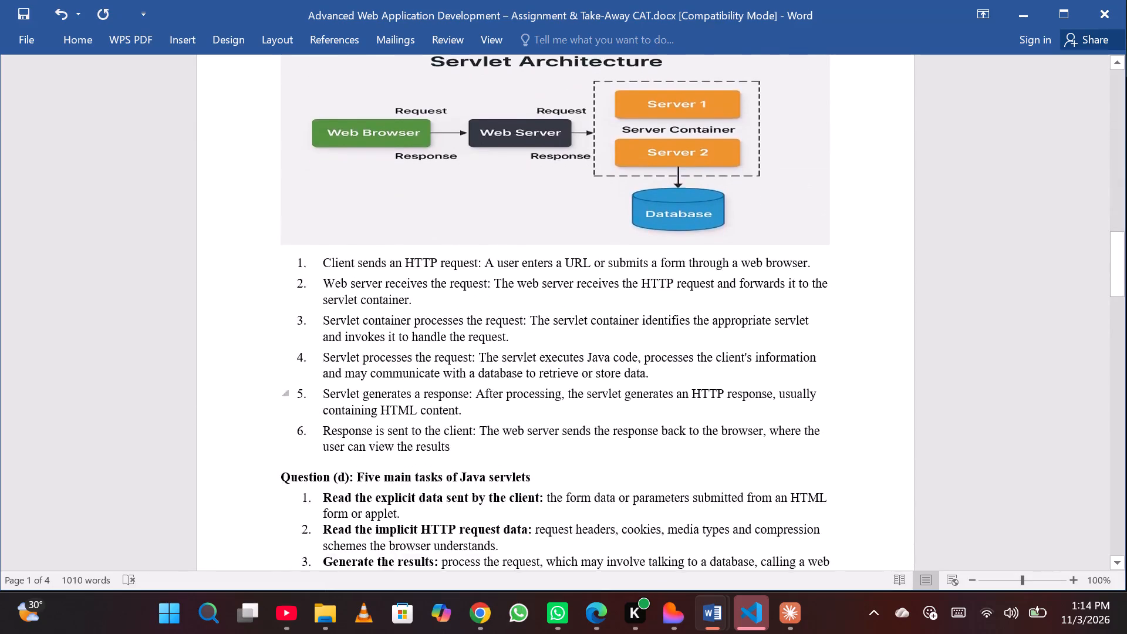
scroll(559, 395, up, 2)
scroll(559, 395, down, 14)
scroll(584, 419, up, 1)
scroll(585, 419, down, 11)
scroll(593, 431, up, 7)
scroll(593, 434, down, 3)
scroll(593, 436, up, 1)
scroll(593, 436, down, 4)
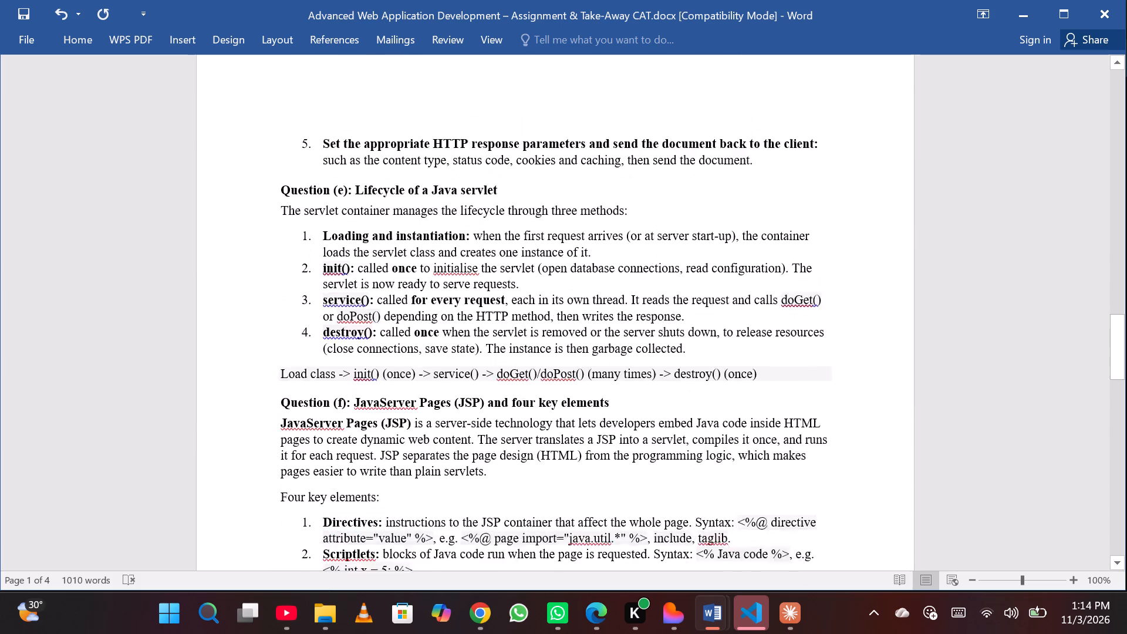
scroll(594, 436, down, 3)
scroll(594, 436, up, 2)
scroll(594, 436, down, 8)
scroll(593, 436, up, 1)
scroll(593, 436, down, 15)
scroll(593, 443, up, 6)
scroll(593, 438, down, 4)
scroll(593, 438, up, 2)
scroll(593, 438, down, 1)
scroll(593, 438, up, 1)
scroll(593, 438, down, 4)
scroll(593, 439, up, 3)
scroll(593, 439, down, 3)
scroll(593, 439, up, 4)
scroll(591, 432, down, 1)
scroll(591, 432, up, 2)
scroll(595, 431, down, 2)
scroll(595, 431, up, 5)
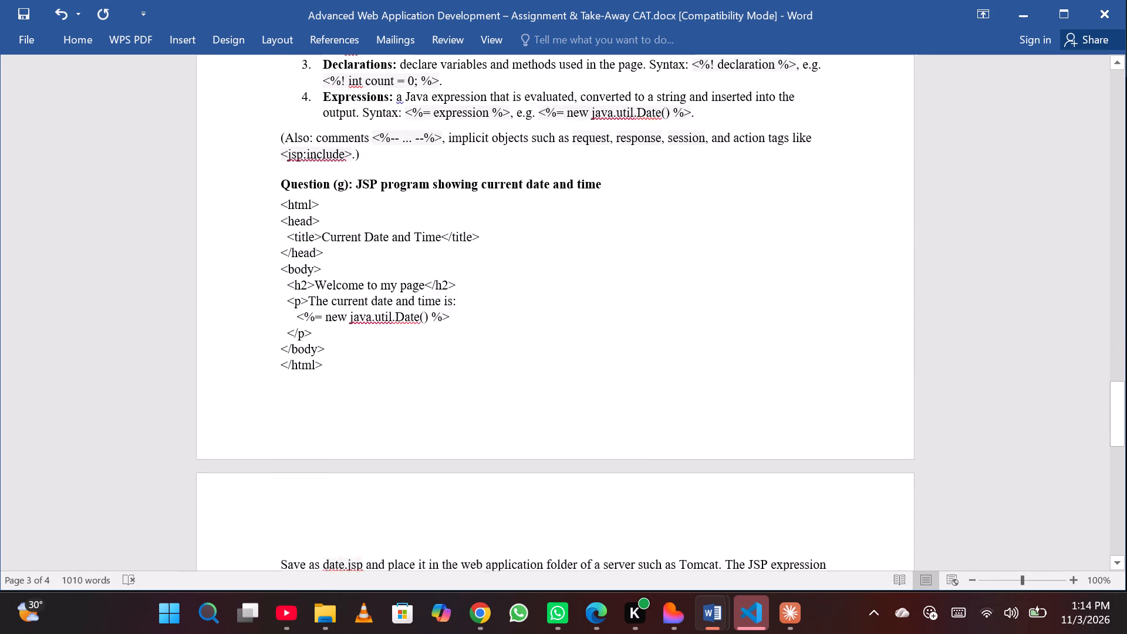
scroll(585, 406, up, 5)
scroll(565, 369, down, 2)
scroll(552, 392, up, 4)
scroll(552, 392, down, 2)
scroll(552, 391, up, 3)
scroll(580, 367, down, 1)
scroll(582, 366, up, 2)
scroll(592, 353, down, 1)
scroll(592, 352, up, 1)
scroll(592, 352, down, 4)
scroll(592, 352, up, 2)
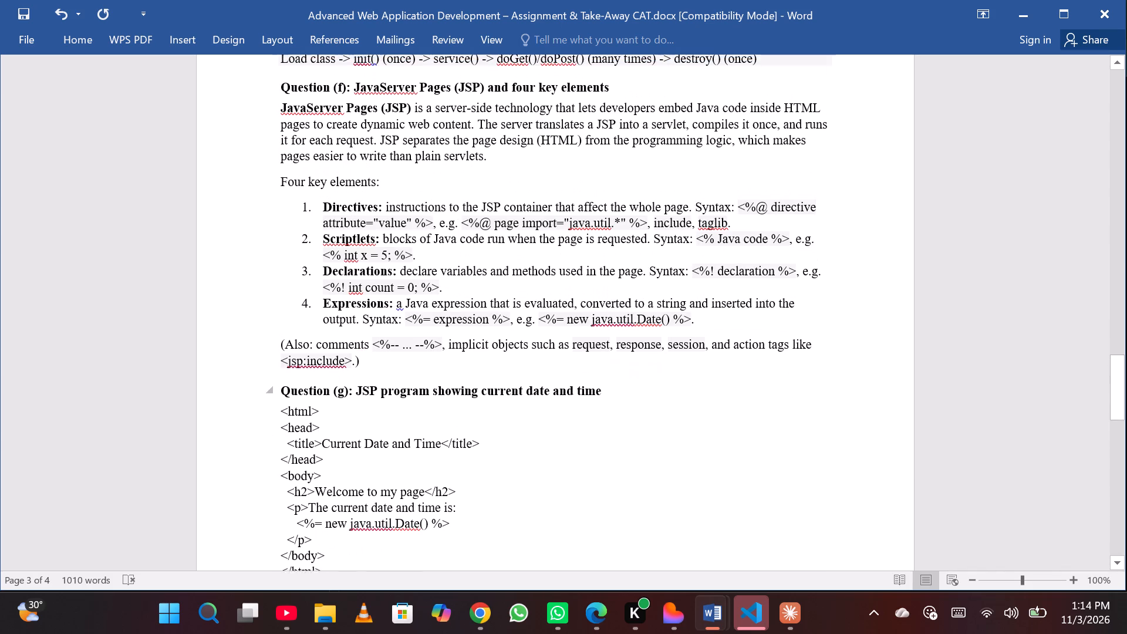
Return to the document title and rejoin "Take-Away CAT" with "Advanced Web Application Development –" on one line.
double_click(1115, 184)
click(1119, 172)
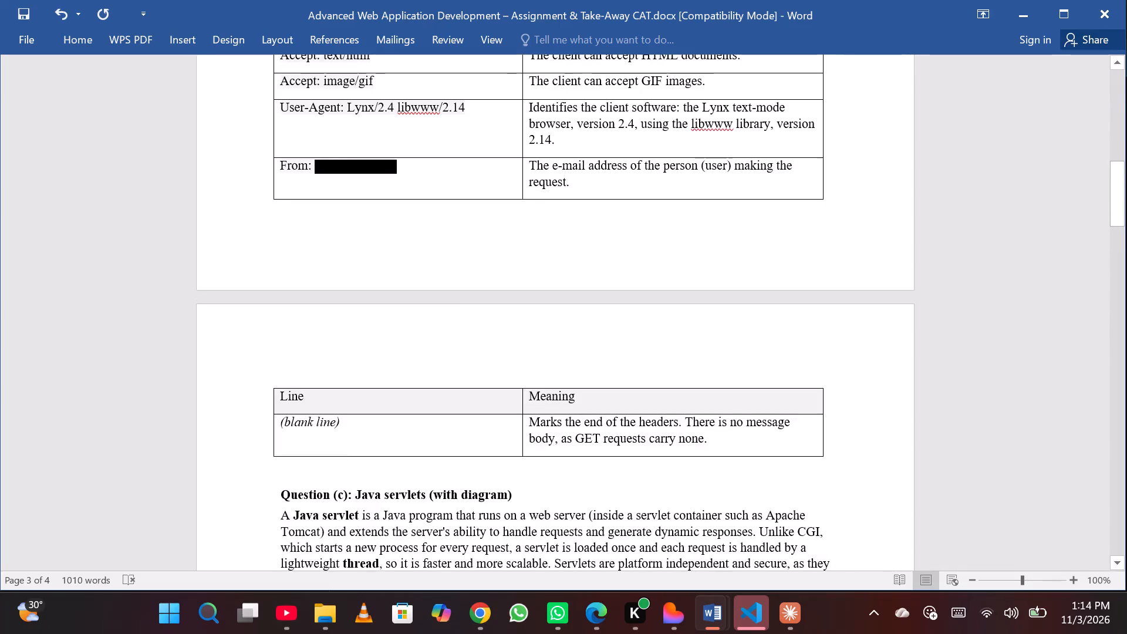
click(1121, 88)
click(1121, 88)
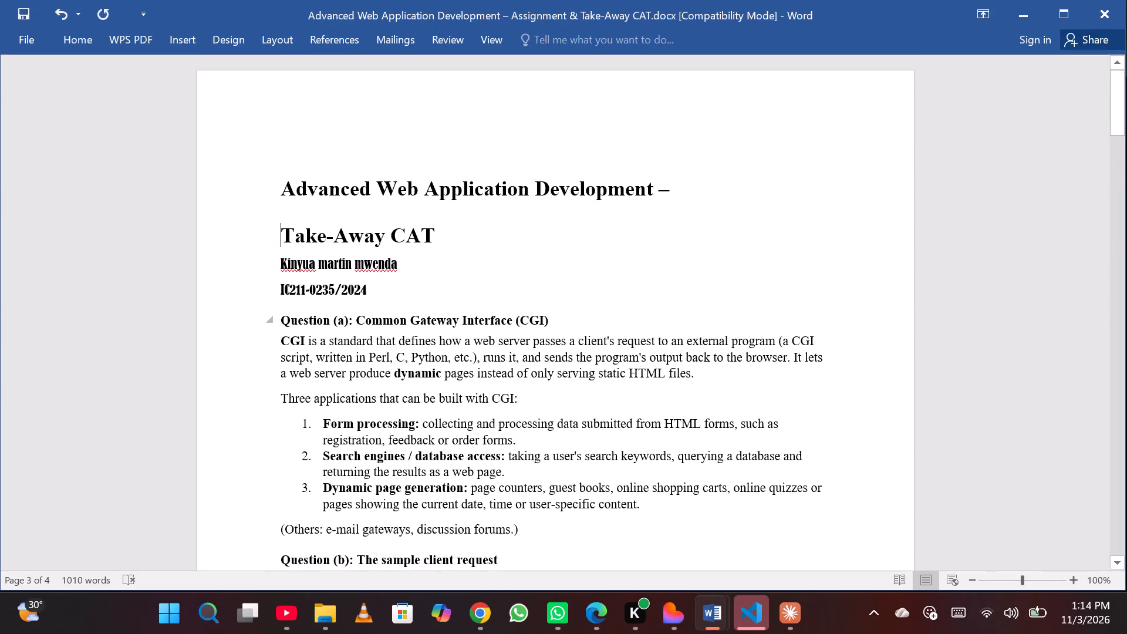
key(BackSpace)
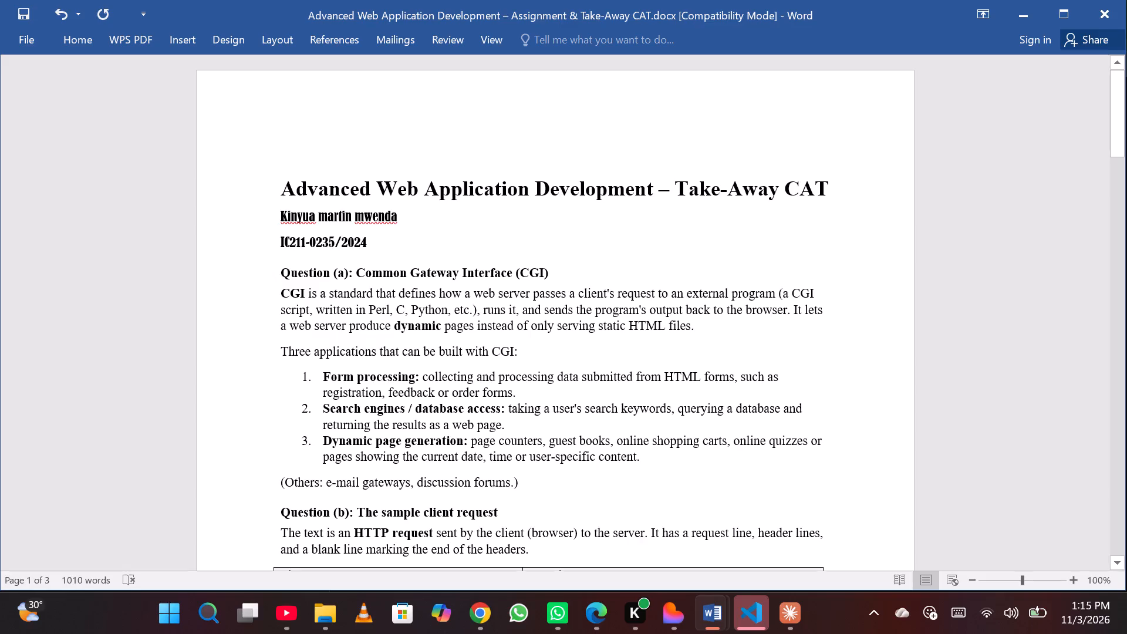
Review the first page from the title through Question (a) to the request table in Question (b).
scroll(638, 355, down, 2)
scroll(640, 357, up, 1)
scroll(640, 357, down, 2)
scroll(640, 357, up, 2)
scroll(640, 357, down, 1)
scroll(640, 357, up, 2)
scroll(640, 357, down, 1)
scroll(640, 357, up, 2)
scroll(640, 357, down, 2)
scroll(642, 359, up, 2)
scroll(642, 360, down, 7)
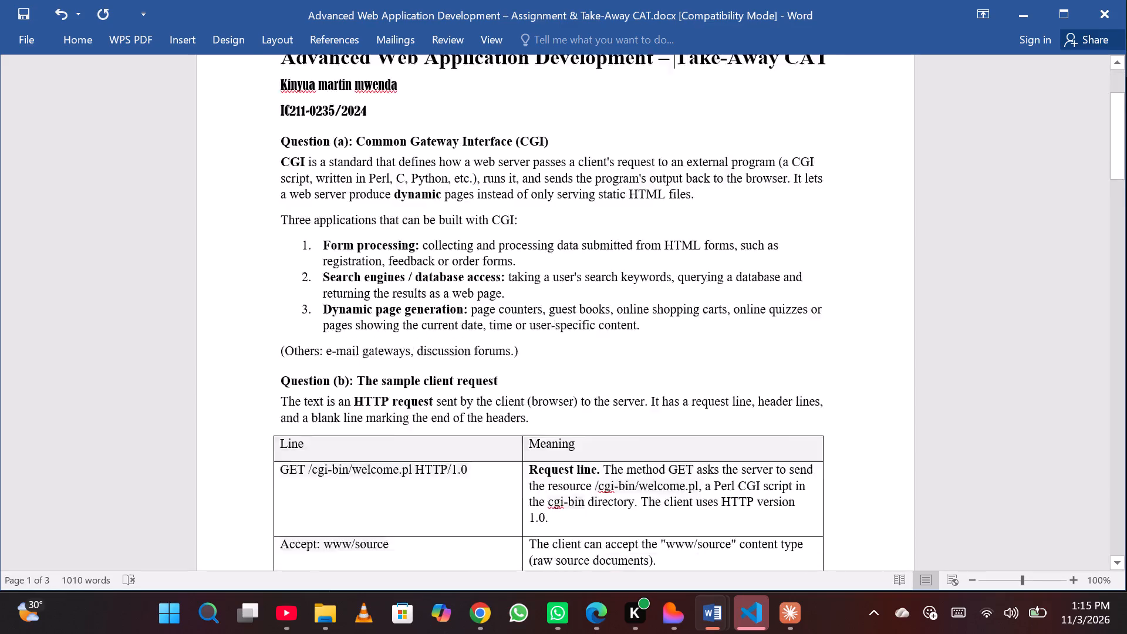
scroll(650, 365, down, 1)
scroll(653, 367, up, 1)
scroll(654, 370, down, 11)
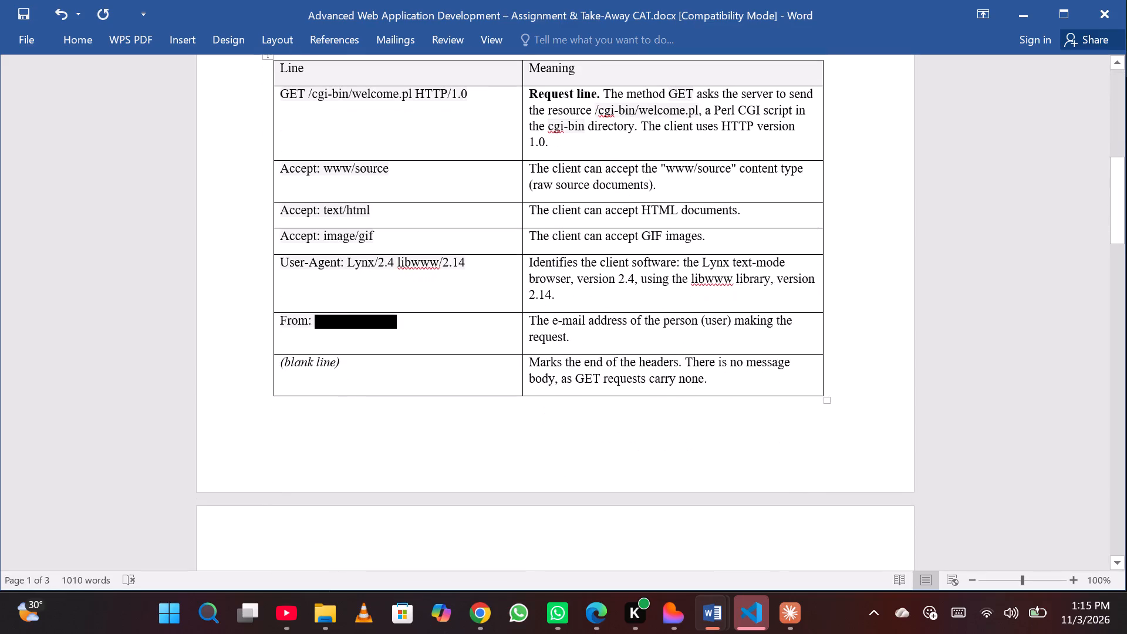
scroll(676, 385, down, 2)
scroll(676, 385, up, 2)
scroll(676, 385, down, 1)
scroll(676, 385, up, 1)
scroll(676, 385, down, 2)
scroll(676, 385, up, 6)
scroll(676, 385, down, 2)
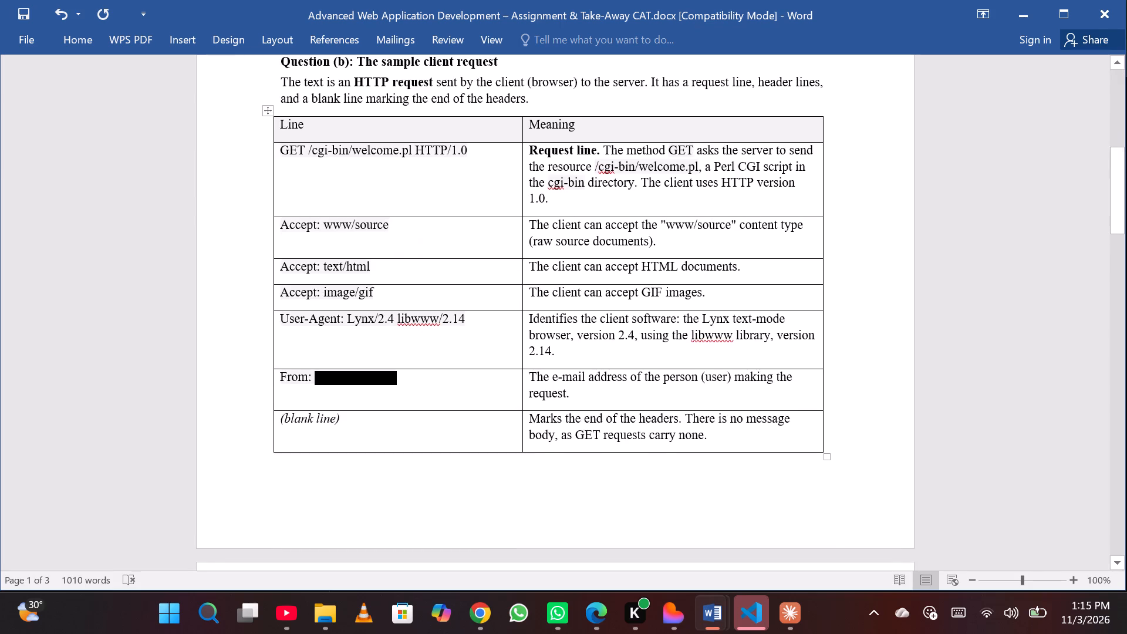
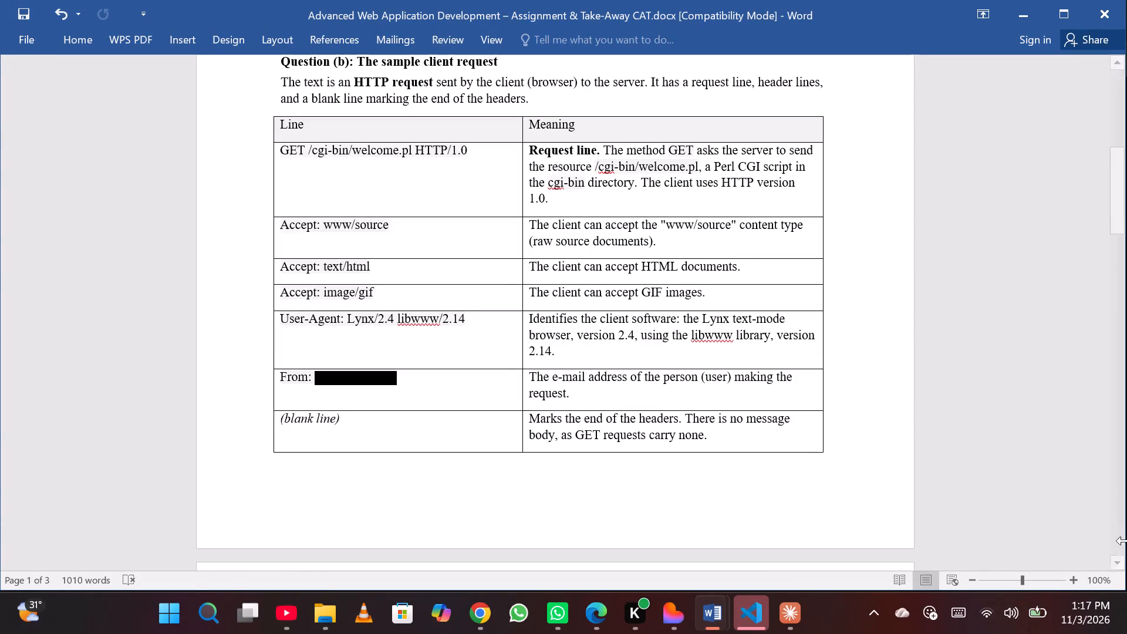
Review the first page again, from Question (a) on CGI to the request table in Question (b).
scroll(575, 443, up, 2)
scroll(575, 443, down, 2)
scroll(575, 443, up, 3)
scroll(580, 440, down, 2)
scroll(582, 437, up, 1)
scroll(582, 437, down, 4)
scroll(582, 437, up, 1)
scroll(582, 437, down, 2)
scroll(582, 437, up, 10)
scroll(583, 437, down, 1)
scroll(583, 437, up, 6)
scroll(583, 437, down, 2)
scroll(583, 437, up, 1)
scroll(583, 437, down, 1)
scroll(583, 437, up, 2)
scroll(583, 437, down, 3)
scroll(583, 437, up, 1)
scroll(583, 437, down, 2)
scroll(583, 437, up, 12)
scroll(583, 437, down, 1)
scroll(584, 437, up, 1)
scroll(584, 437, down, 6)
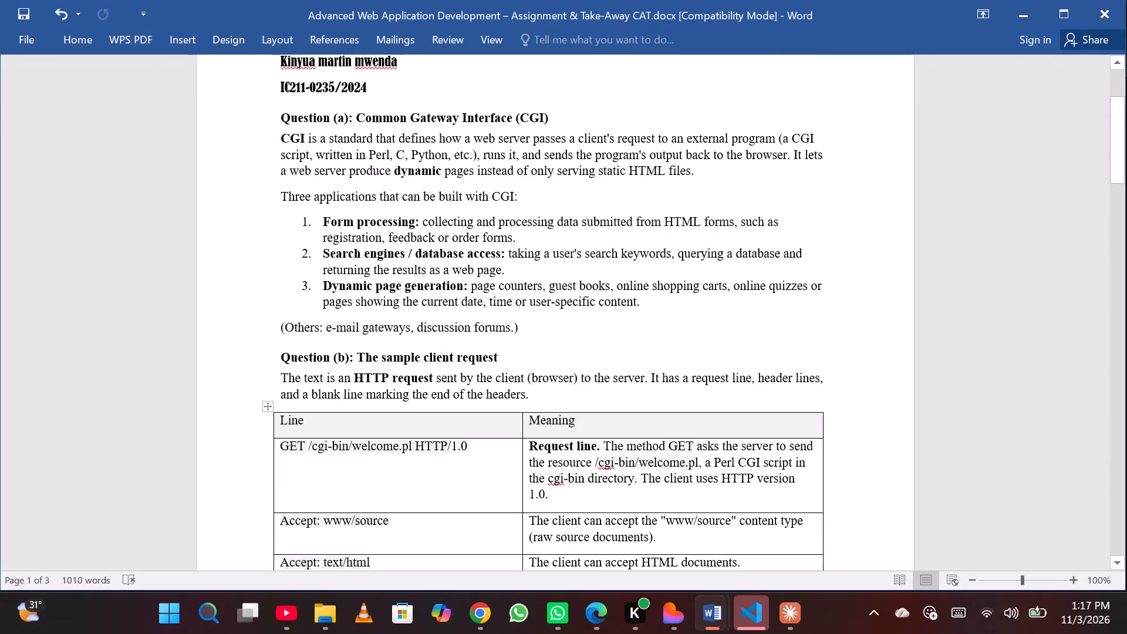
Check the layout from the end of the request table through Question (c)'s servlet diagram and numbered points to Question (d).
scroll(585, 439, down, 4)
scroll(585, 439, up, 1)
scroll(585, 439, down, 10)
scroll(585, 439, up, 3)
scroll(585, 439, down, 2)
scroll(585, 439, up, 1)
scroll(585, 439, down, 10)
scroll(585, 439, up, 2)
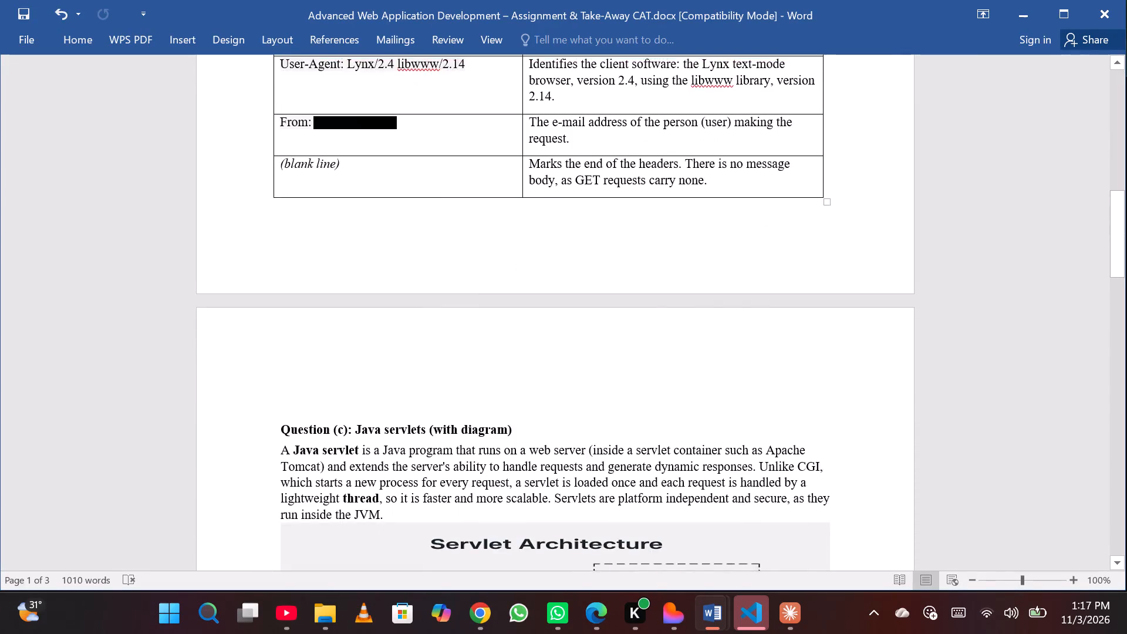
scroll(585, 439, down, 13)
scroll(585, 439, up, 1)
scroll(585, 439, down, 4)
scroll(585, 439, up, 1)
scroll(585, 439, down, 1)
scroll(585, 439, up, 1)
scroll(585, 439, down, 1)
scroll(585, 439, up, 2)
scroll(585, 439, down, 1)
scroll(585, 439, up, 1)
scroll(585, 439, down, 1)
scroll(585, 439, up, 1)
scroll(585, 439, down, 1)
scroll(585, 439, up, 2)
scroll(585, 439, down, 1)
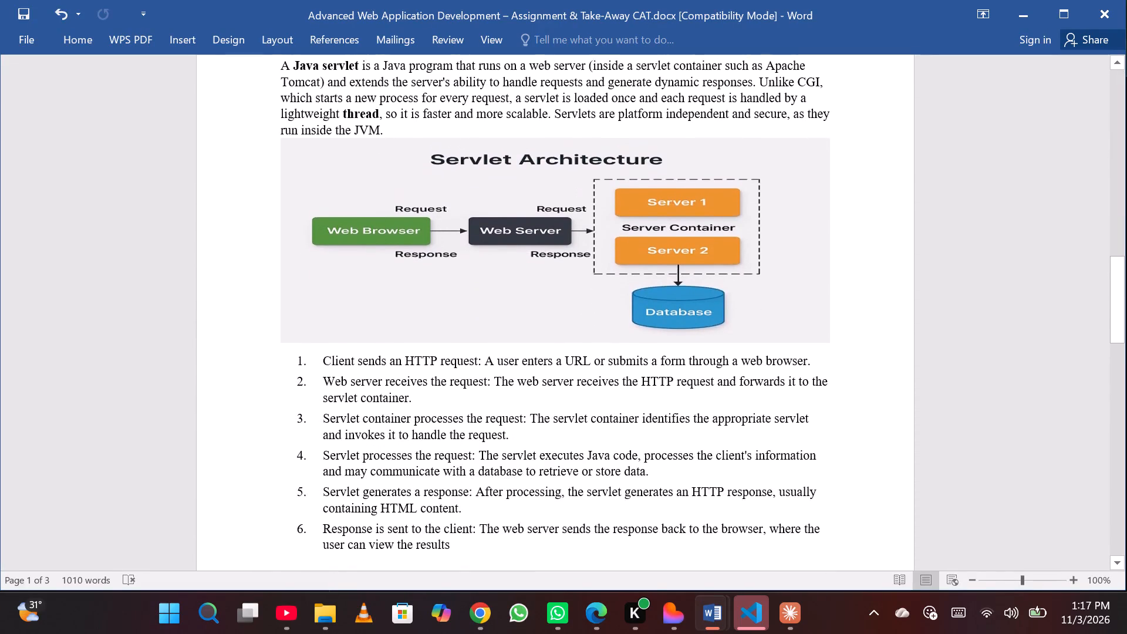
scroll(585, 439, down, 12)
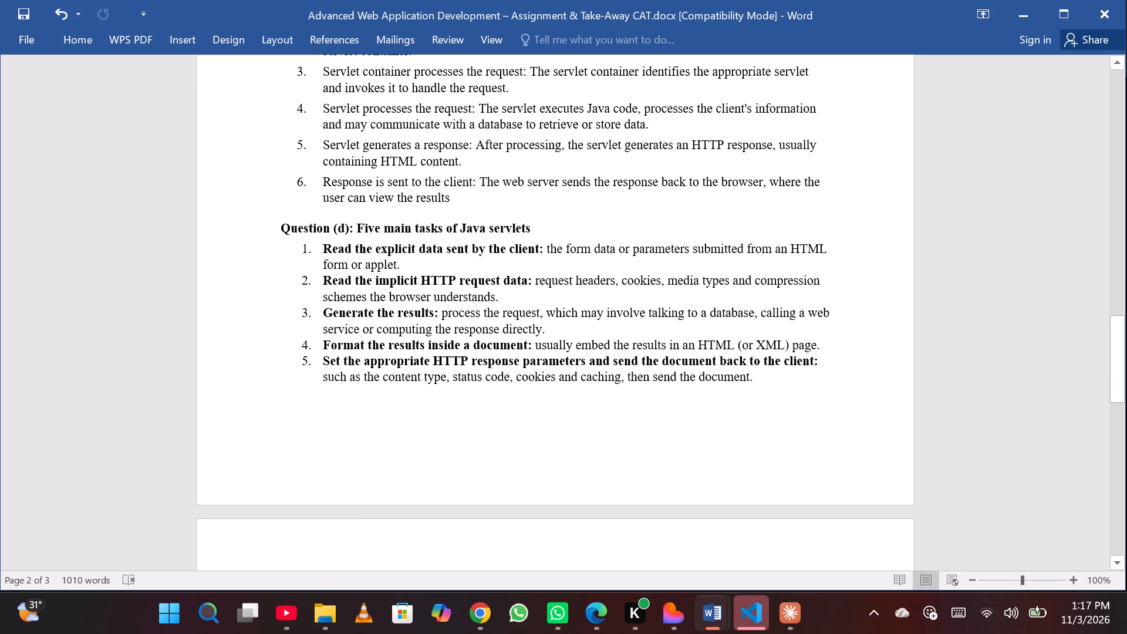
Switch to YouTube, raise the playing music video's volume, and return to the Word document.
click(278, 612)
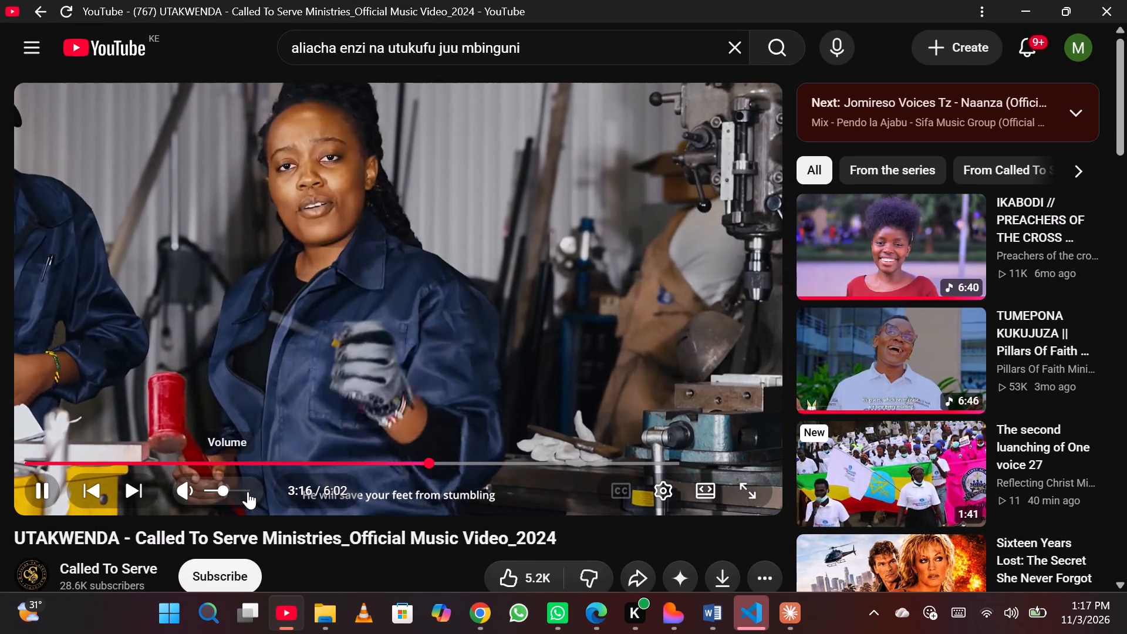
click(237, 487)
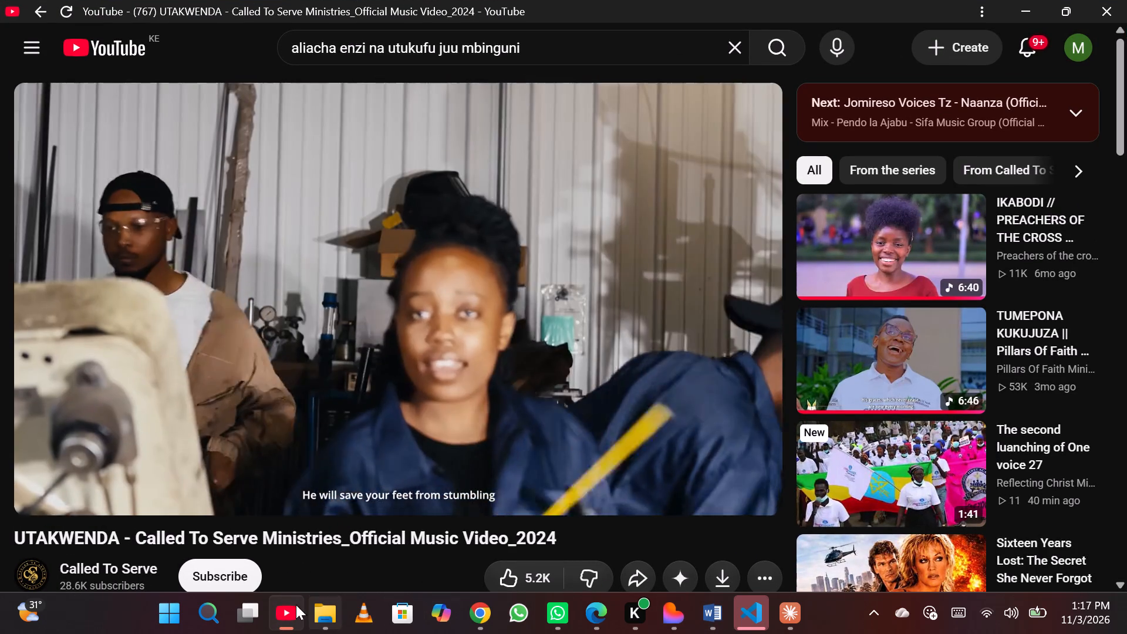
click(272, 614)
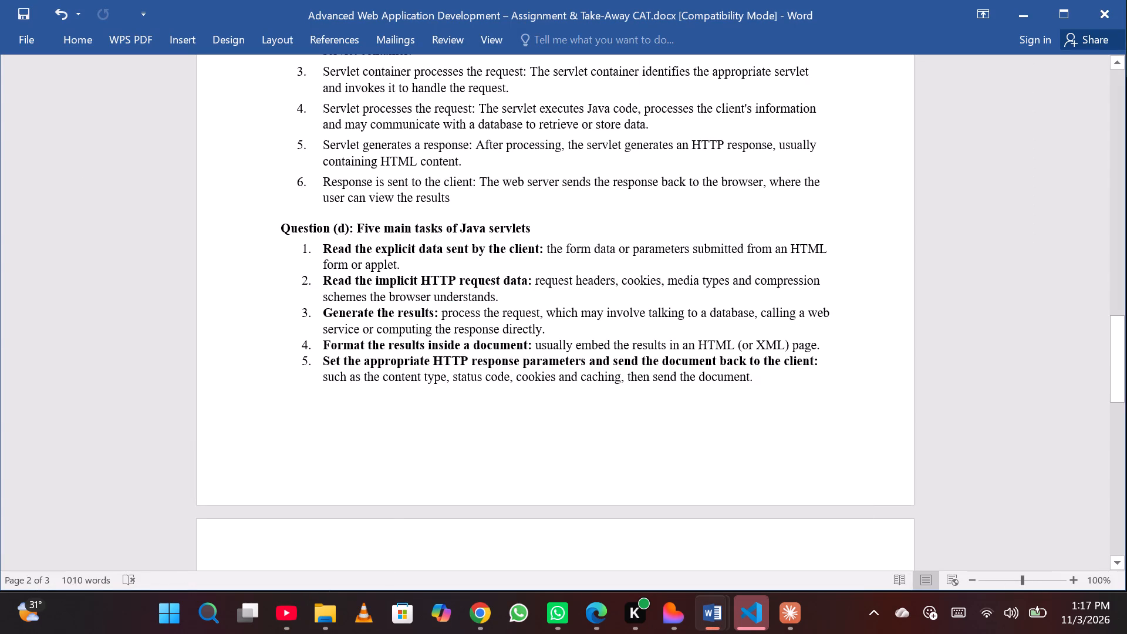
Review Questions (e) and (f) and the JSP program with its closing explanation in Question (g).
scroll(642, 439, down, 13)
scroll(642, 441, up, 2)
scroll(642, 441, down, 8)
scroll(642, 441, up, 1)
scroll(642, 441, down, 3)
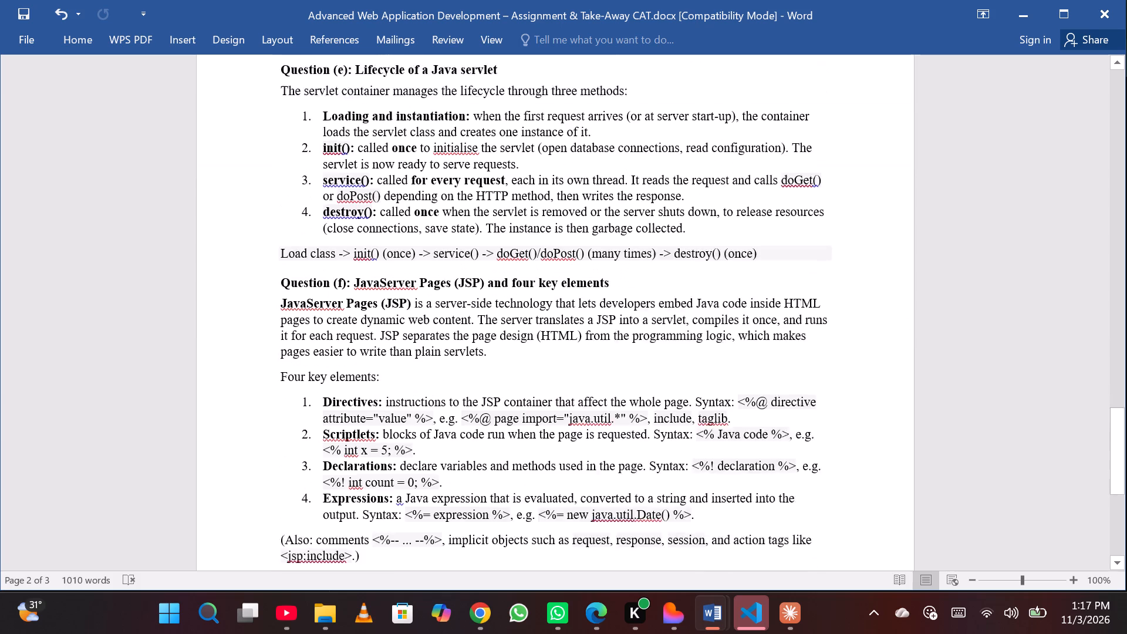
scroll(642, 441, down, 2)
scroll(642, 441, up, 1)
scroll(642, 441, down, 2)
scroll(642, 441, up, 2)
scroll(642, 441, down, 5)
scroll(642, 441, up, 1)
scroll(642, 441, down, 14)
scroll(642, 441, up, 1)
scroll(642, 441, down, 6)
scroll(642, 441, up, 1)
scroll(642, 441, down, 1)
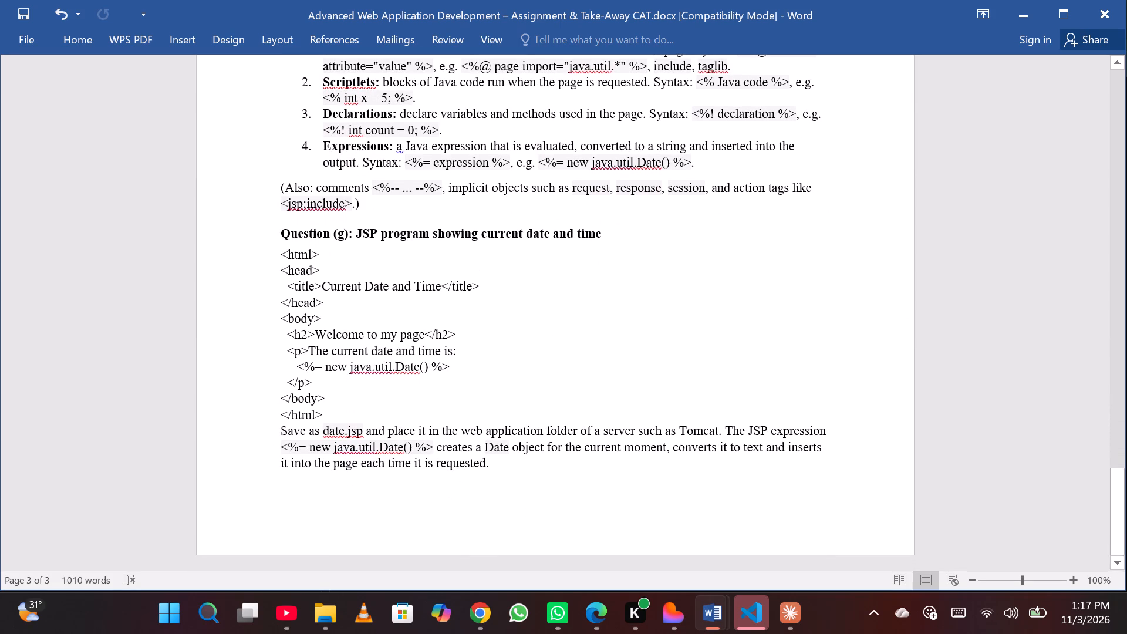
Delete the whole explanatory paragraph beginning "Save as date.jsp" below the closing </html> line in Question (g).
click(494, 471)
key(BackSpace)
key(BackSpace)
key(BackSpace)
key(BackSpace)
key(BackSpace)
key(BackSpace)
key(BackSpace)
key(BackSpace)
key(BackSpace)
key(BackSpace)
key(BackSpace)
key(BackSpace)
key(BackSpace)
key(BackSpace)
key(BackSpace)
key(BackSpace)
key(BackSpace)
key(BackSpace)
key(BackSpace)
key(BackSpace)
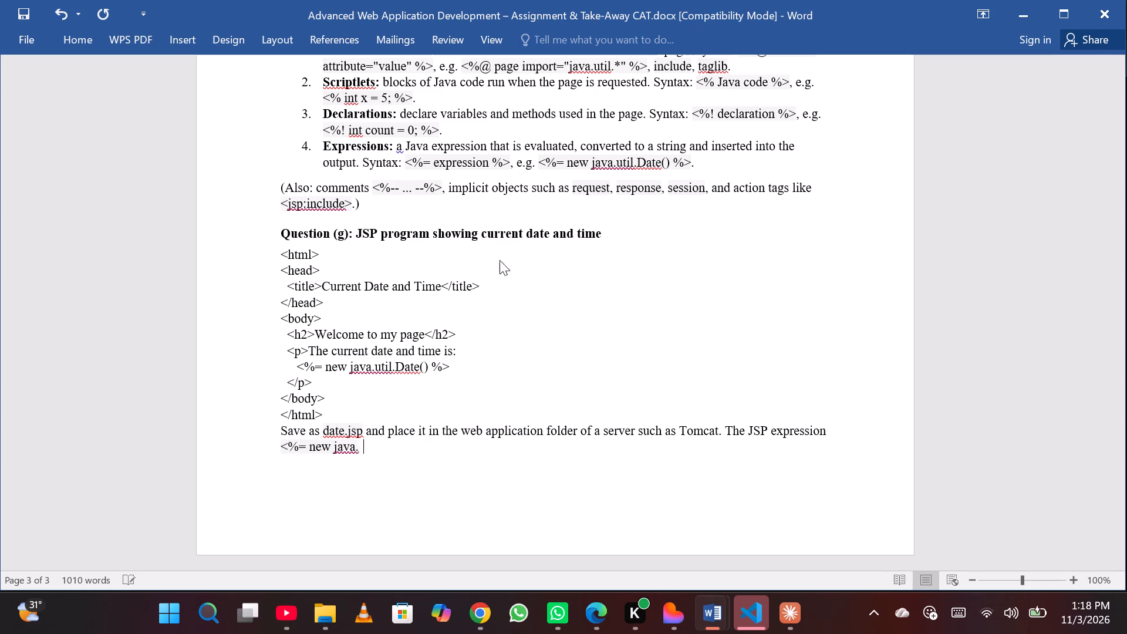
key(BackSpace)
key(BackSpace)
key(BackSpace)
key(BackSpace)
key(BackSpace)
key(BackSpace)
key(BackSpace)
key(BackSpace)
key(BackSpace)
key(BackSpace)
key(BackSpace)
key(BackSpace)
key(BackSpace)
key(BackSpace)
key(BackSpace)
key(BackSpace)
key(BackSpace)
key(BackSpace)
key(BackSpace)
key(BackSpace)
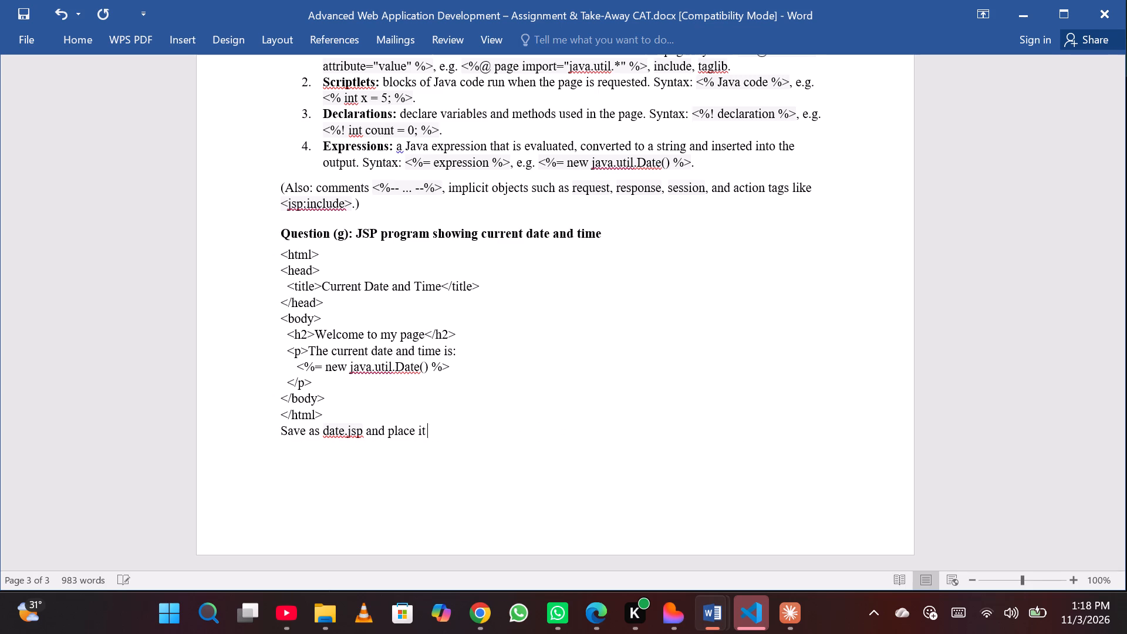
key(BackSpace)
key(BackSpace)
key(BackSpace)
key(BackSpace)
key(BackSpace)
key(BackSpace)
key(BackSpace)
key(BackSpace)
key(BackSpace)
key(BackSpace)
key(BackSpace)
key(BackSpace)
key(BackSpace)
key(BackSpace)
key(BackSpace)
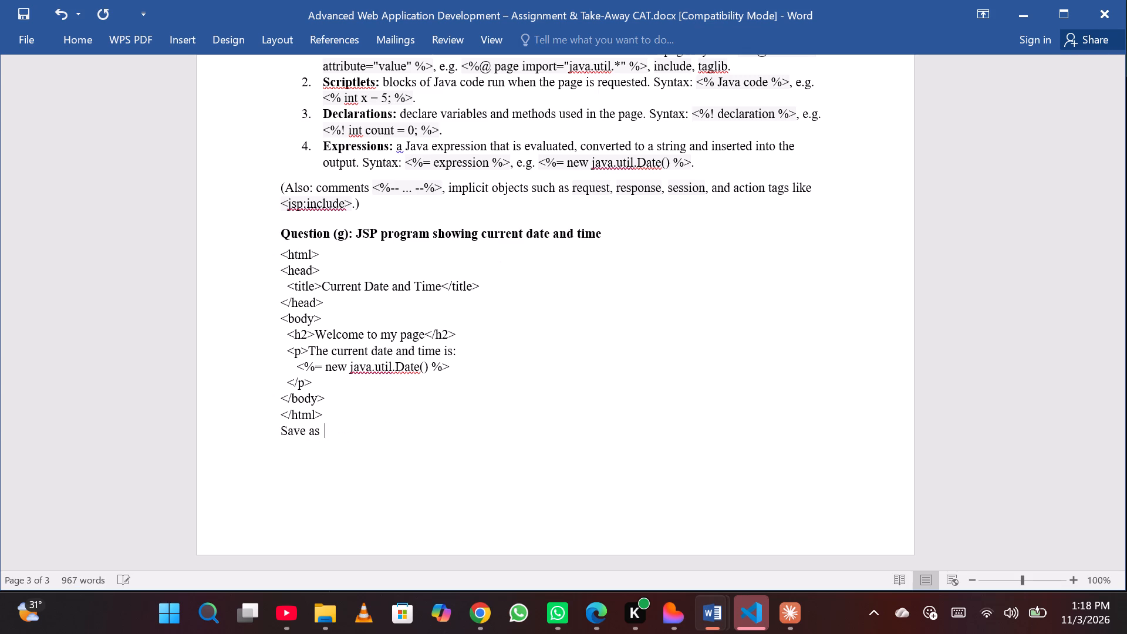
key(BackSpace)
key(BackSpace)
key(BackSpace)
key(BackSpace)
key(BackSpace)
key(BackSpace)
key(BackSpace)
key(BackSpace)
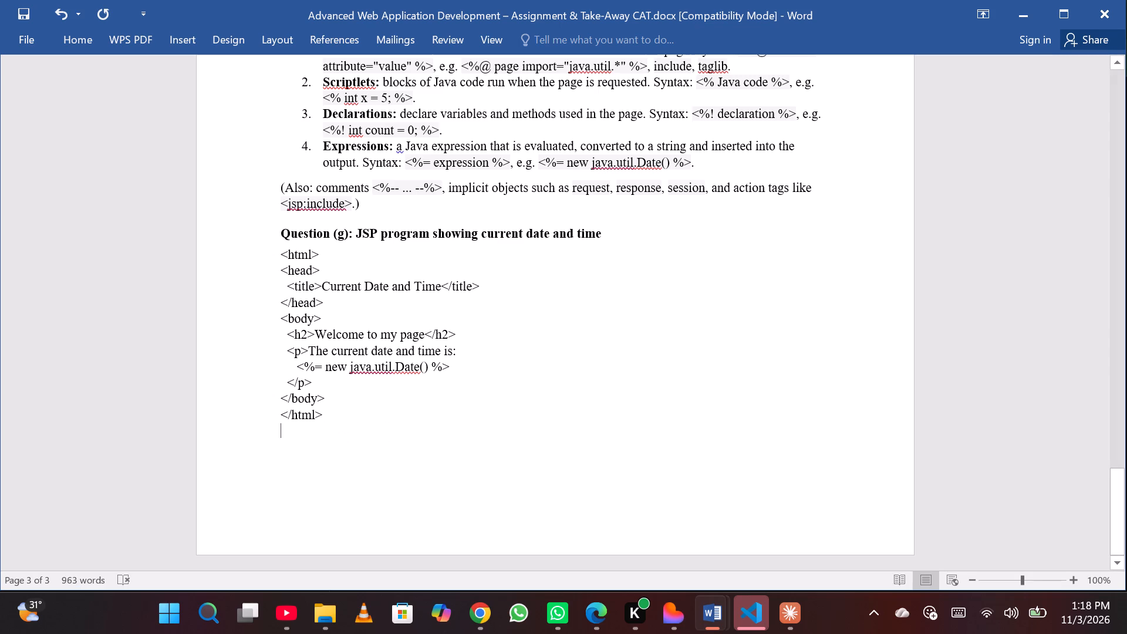
Delete all the text of the bracketed note beginning "(Also: comments" between the Expressions point and the Question (g) heading, leaving one empty line.
click(372, 193)
click(374, 214)
key(BackSpace)
key(BackSpace)
key(BackSpace)
key(BackSpace)
key(BackSpace)
key(BackSpace)
key(BackSpace)
key(BackSpace)
key(BackSpace)
key(BackSpace)
key(BackSpace)
key(BackSpace)
key(BackSpace)
key(BackSpace)
key(BackSpace)
key(BackSpace)
key(BackSpace)
key(BackSpace)
key(BackSpace)
key(BackSpace)
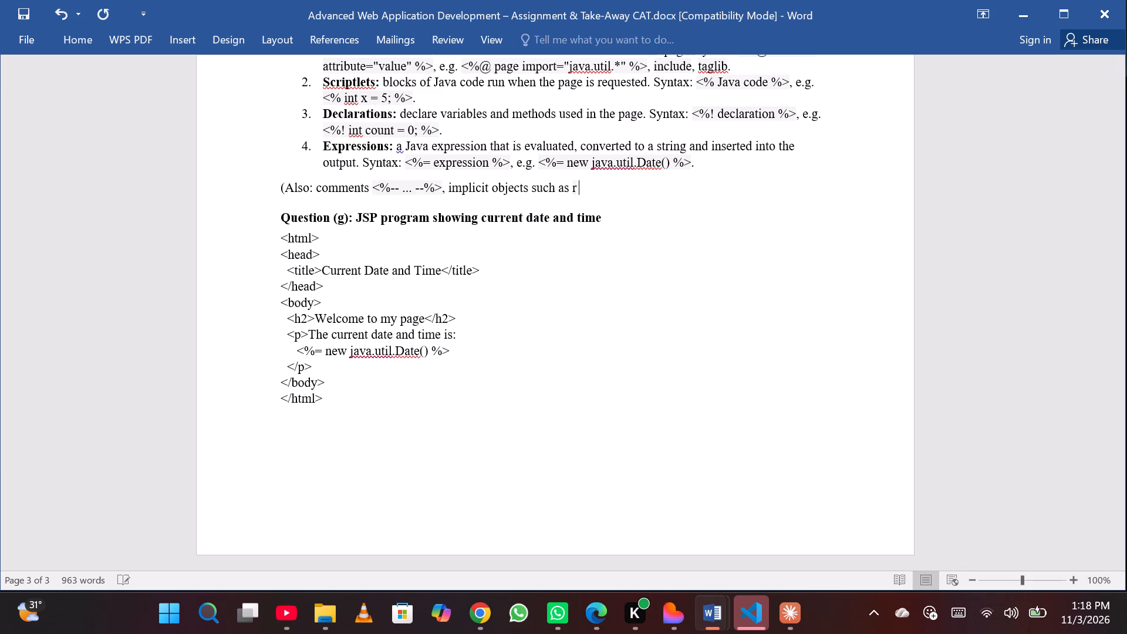
key(BackSpace)
key(BackSpace)
key(BackSpace)
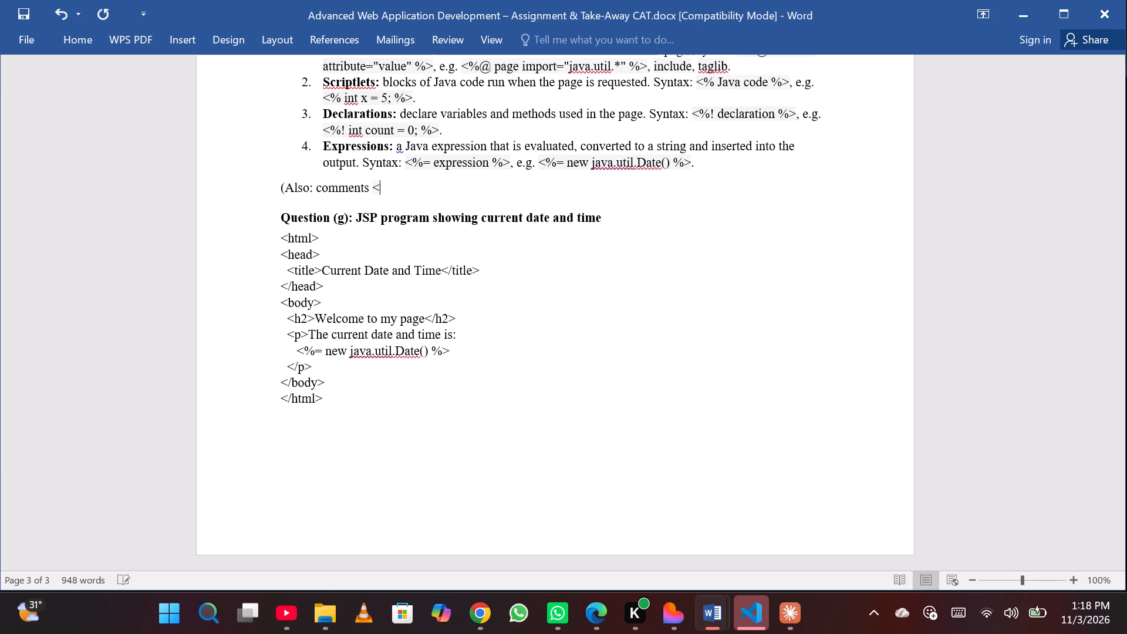
key(BackSpace)
key(BackSpace)
key(BackSpace)
key(BackSpace)
key(BackSpace)
key(BackSpace)
key(BackSpace)
key(BackSpace)
key(BackSpace)
key(BackSpace)
key(BackSpace)
key(BackSpace)
key(BackSpace)
key(BackSpace)
key(BackSpace)
key(BackSpace)
key(BackSpace)
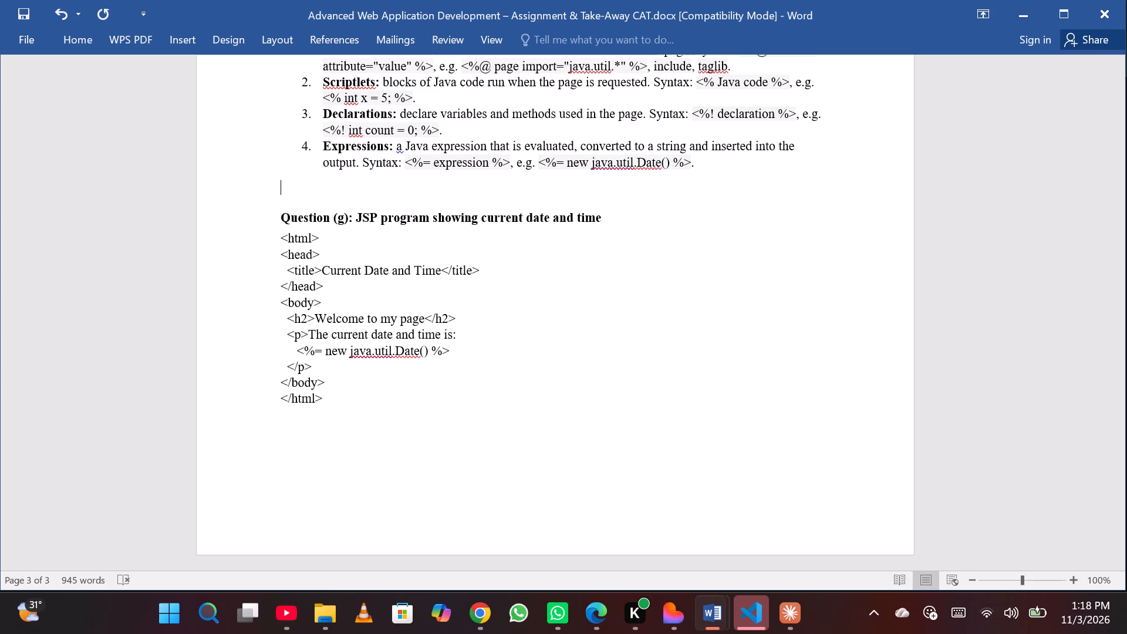
key(Return)
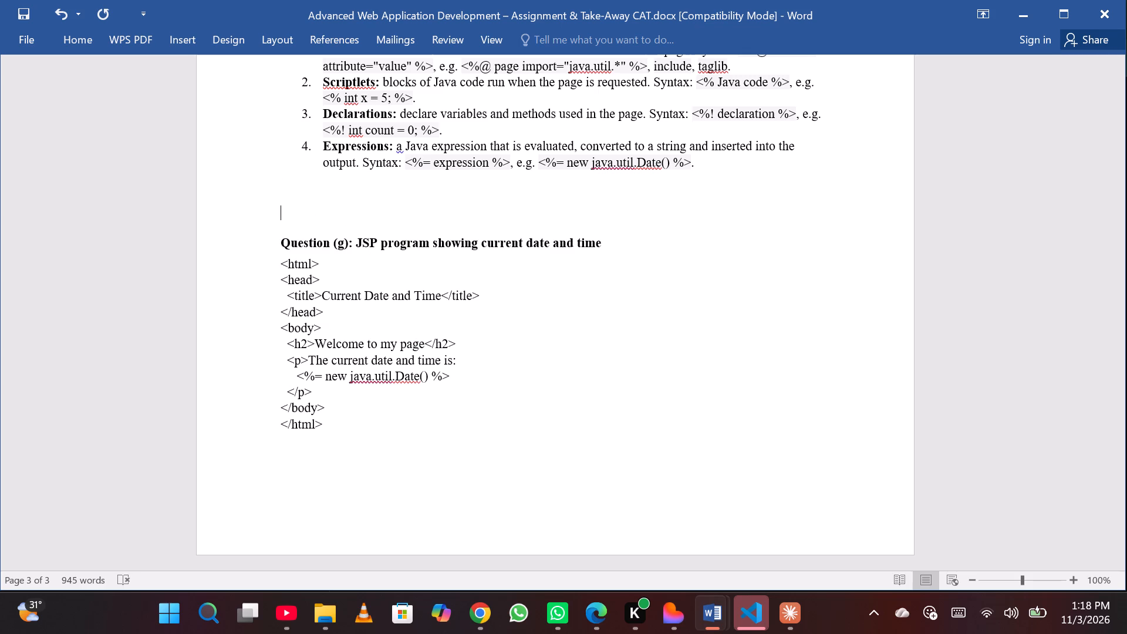
key(BackSpace)
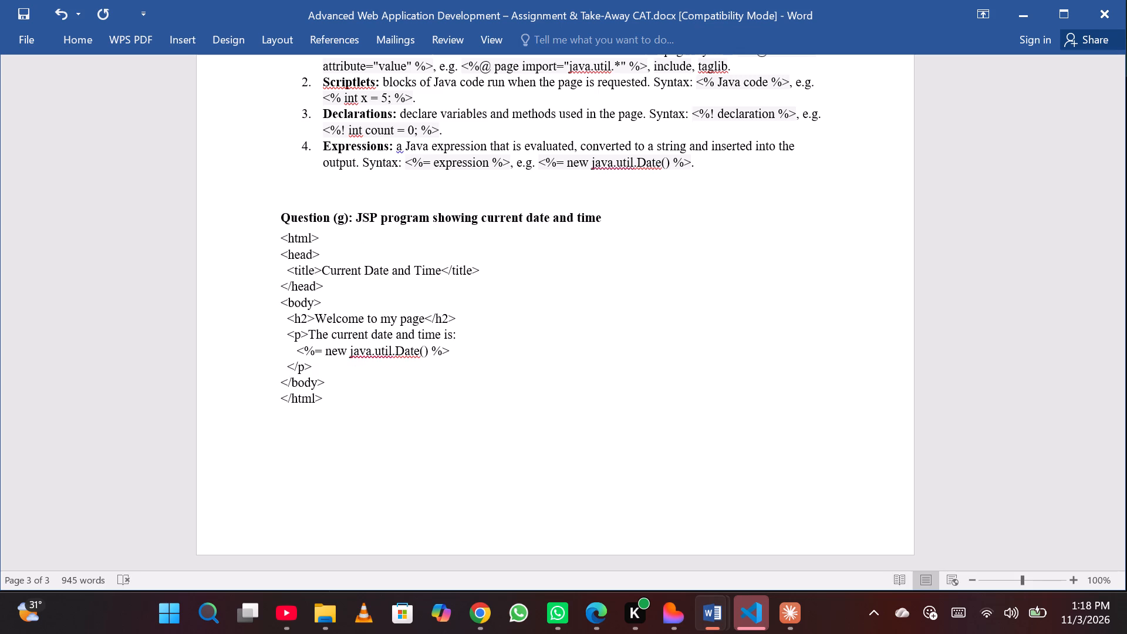
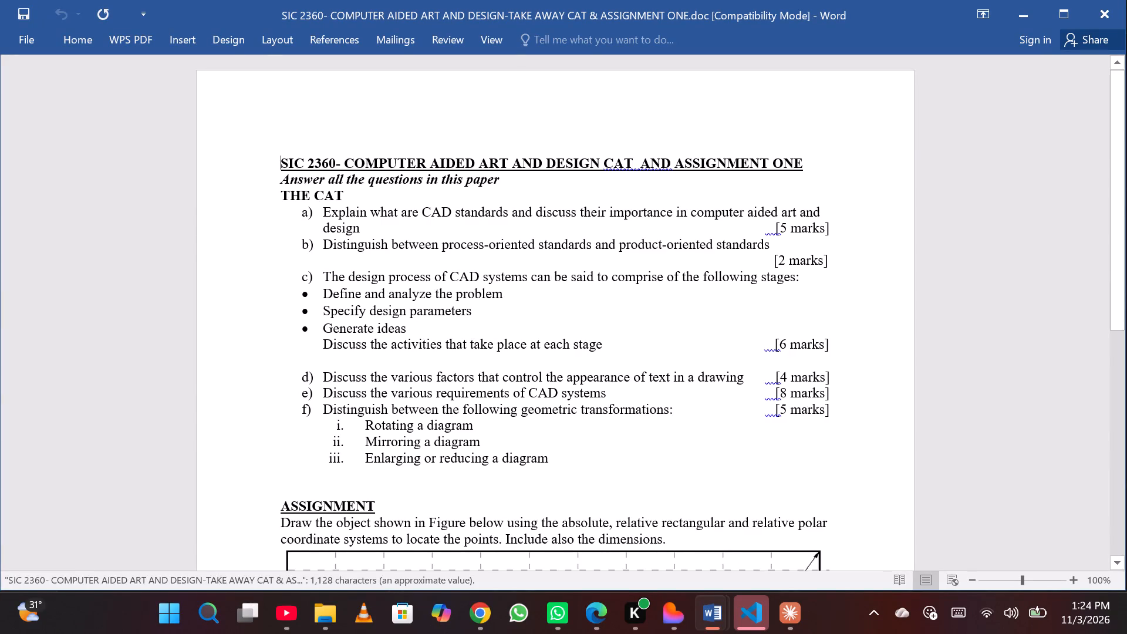
Look through the SIC 2360 Computer Aided Art and Design CAT questions and the assignment drawing figure.
scroll(678, 389, down, 10)
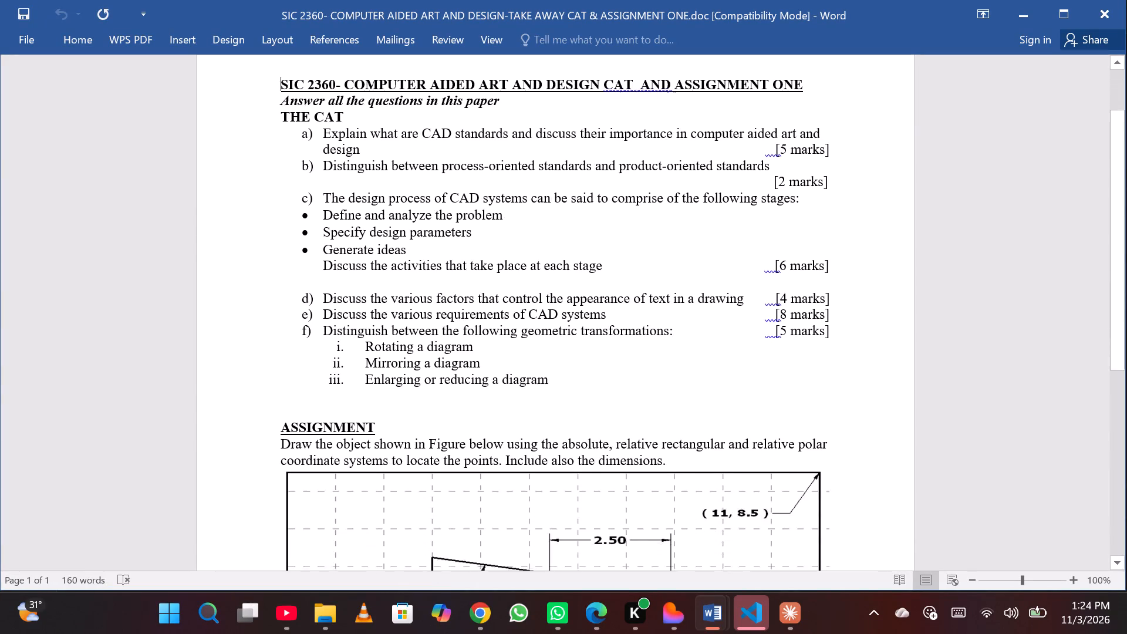
scroll(678, 390, down, 5)
scroll(678, 391, up, 2)
scroll(678, 391, down, 1)
scroll(678, 391, up, 1)
scroll(678, 391, down, 2)
scroll(679, 392, up, 1)
scroll(680, 393, down, 2)
scroll(680, 393, up, 1)
scroll(680, 393, down, 1)
scroll(680, 393, up, 10)
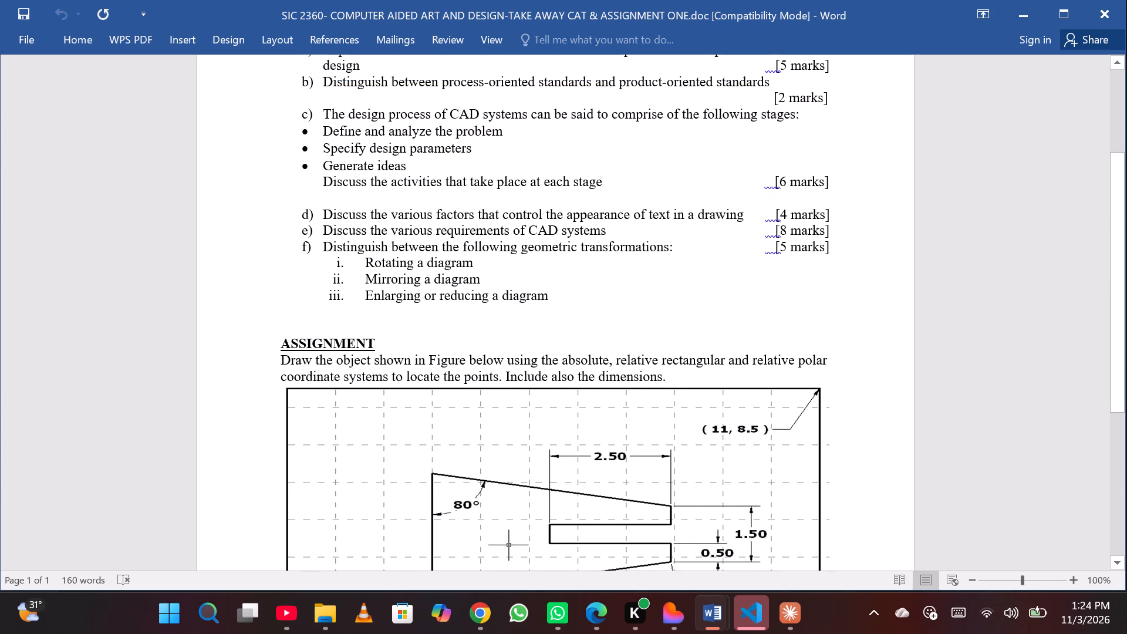
scroll(689, 389, up, 4)
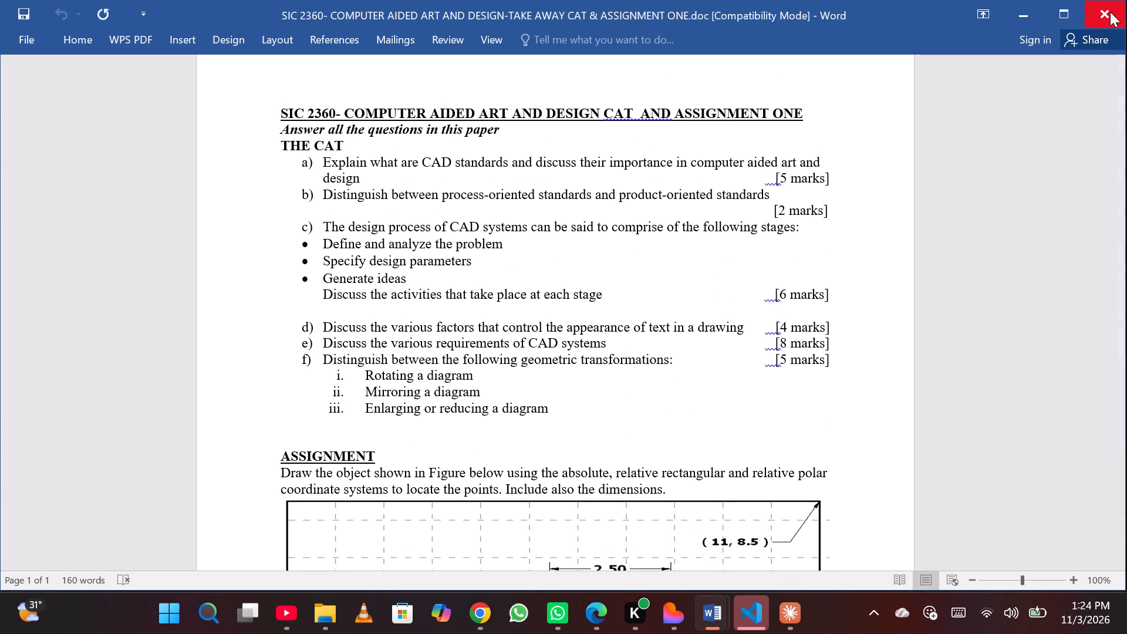
Close the SIC 2360 Computer Aided Art and Design document.
click(1106, 11)
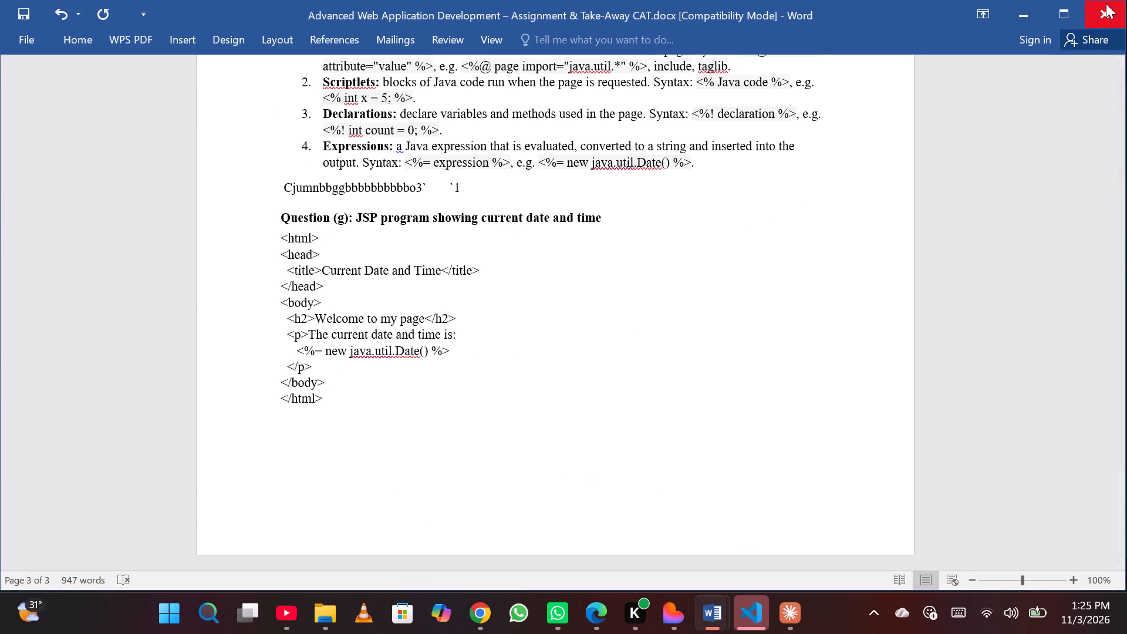
Start Save As for the Advanced Web Application Development document, choosing the current A.W.A NOTES folder as the destination.
click(1104, 18)
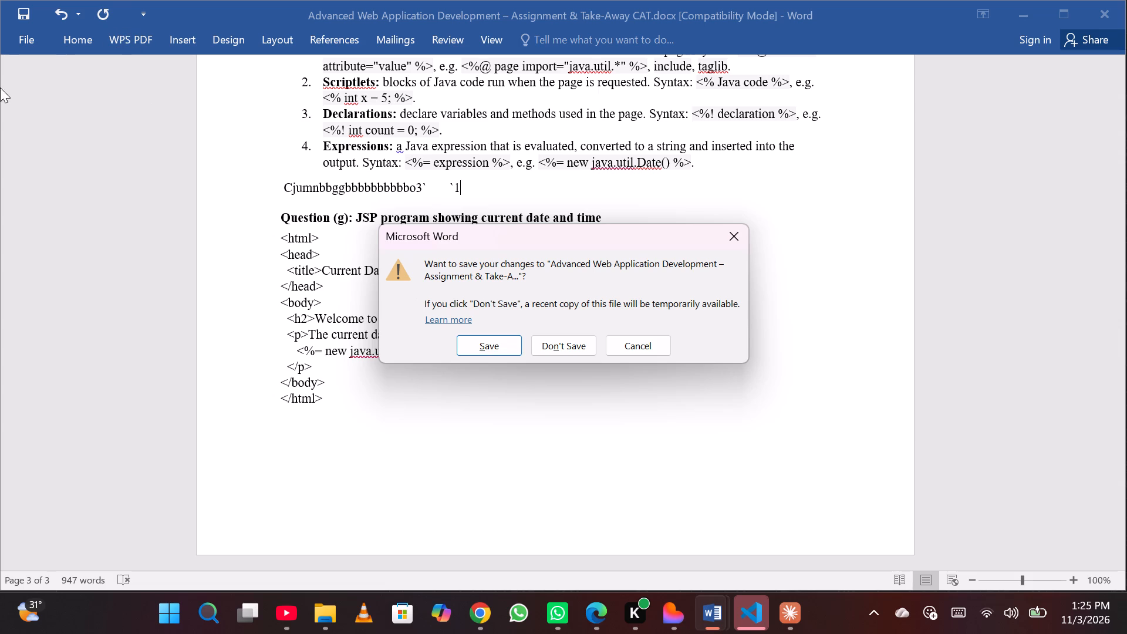
click(633, 338)
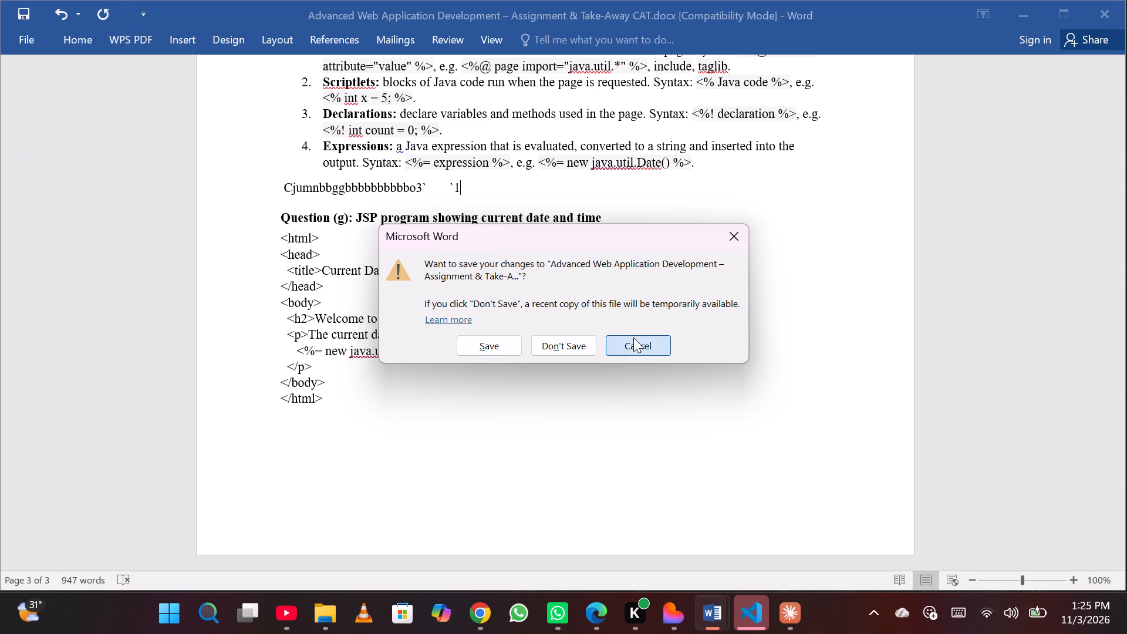
click(18, 36)
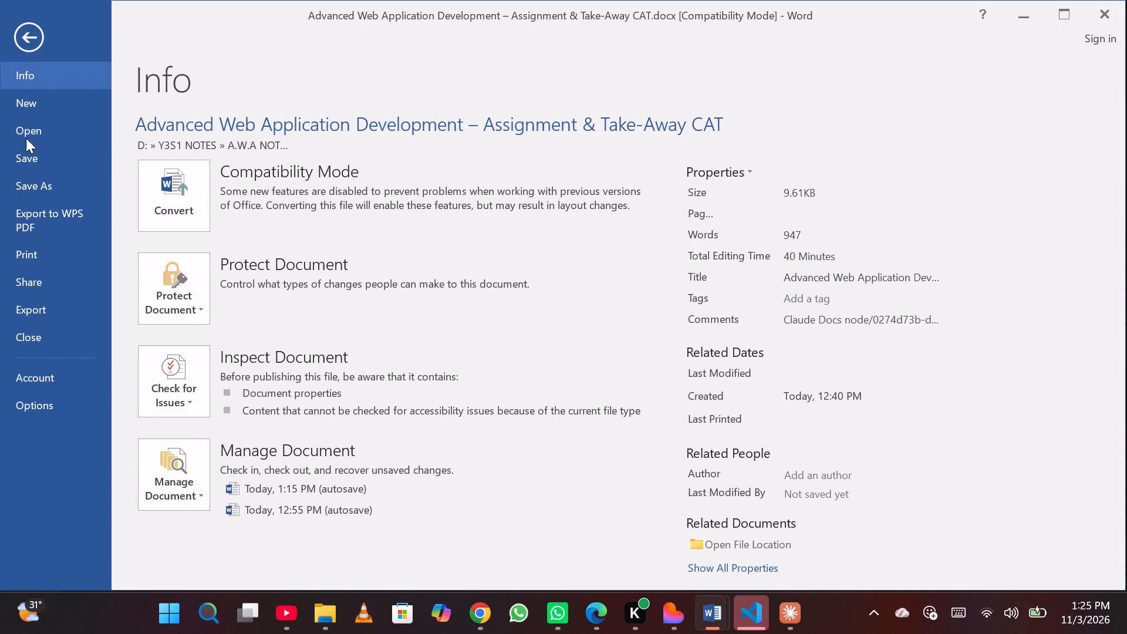
click(45, 186)
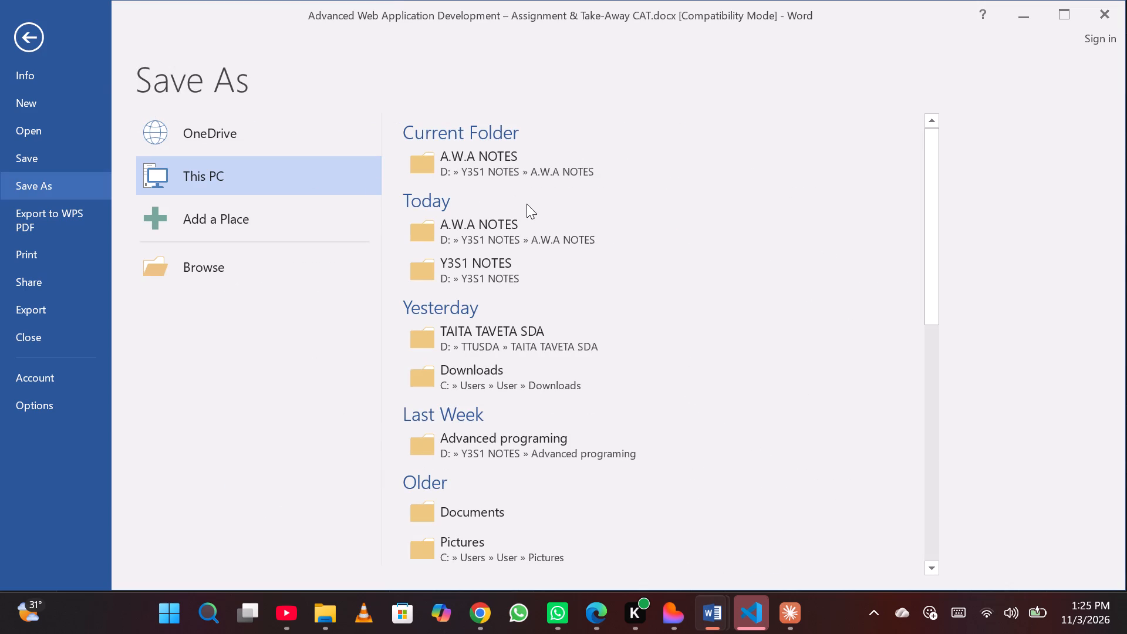
click(475, 161)
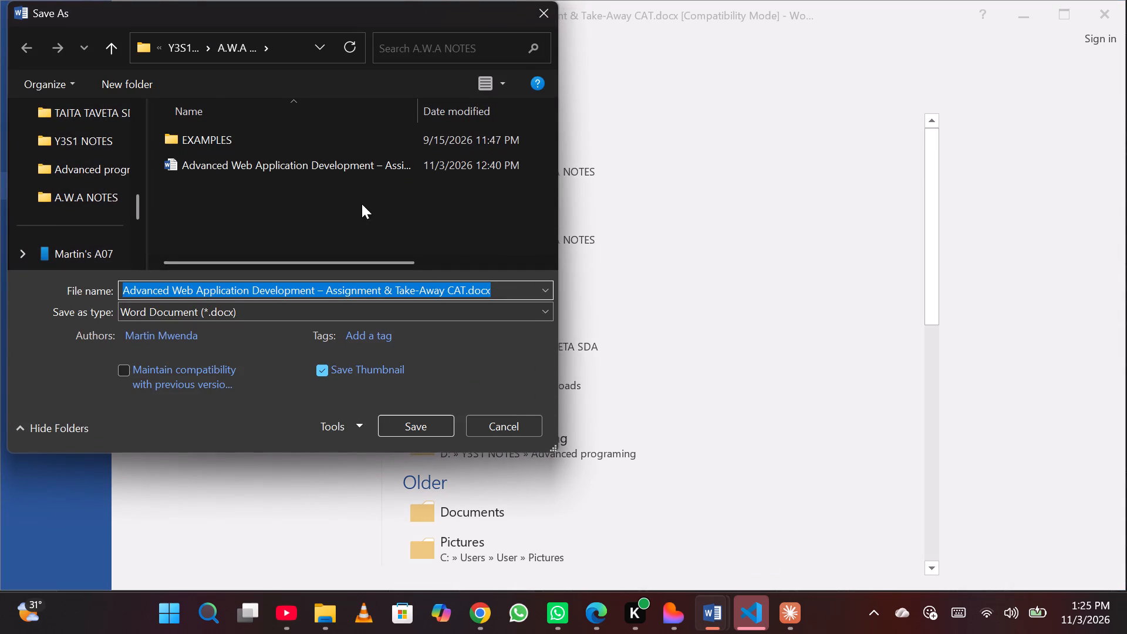
Delete the file name text before "Take-Away CAT.docx" back to "Advanced Web Application Developme", removing "– Assignment &".
click(384, 286)
click(389, 289)
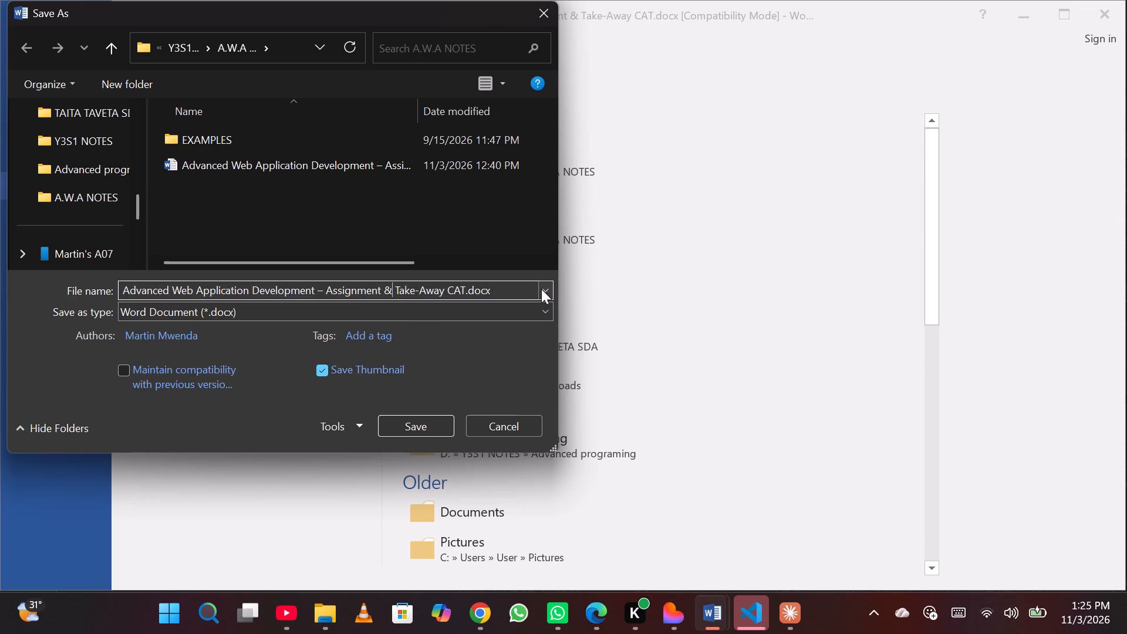
key(BackSpace)
key(BackSpace)
key(BackSpace)
key(BackSpace)
key(BackSpace)
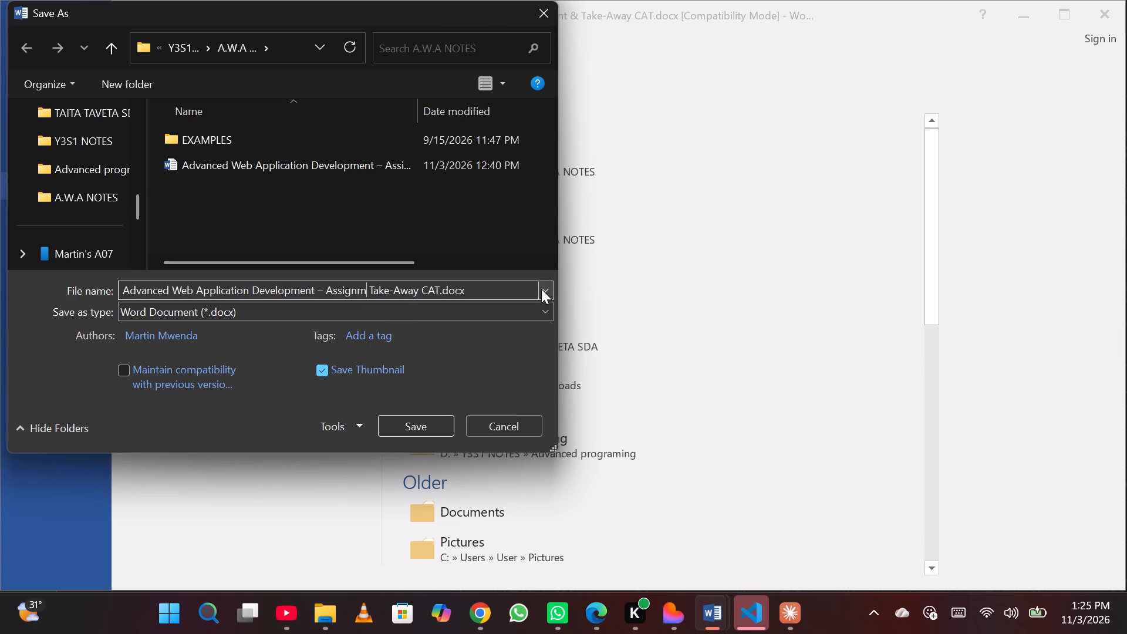
key(BackSpace)
key(BackSpace)
key(BackSpace)
key(BackSpace)
key(BackSpace)
key(BackSpace)
key(BackSpace)
key(BackSpace)
key(BackSpace)
key(BackSpace)
key(BackSpace)
key(BackSpace)
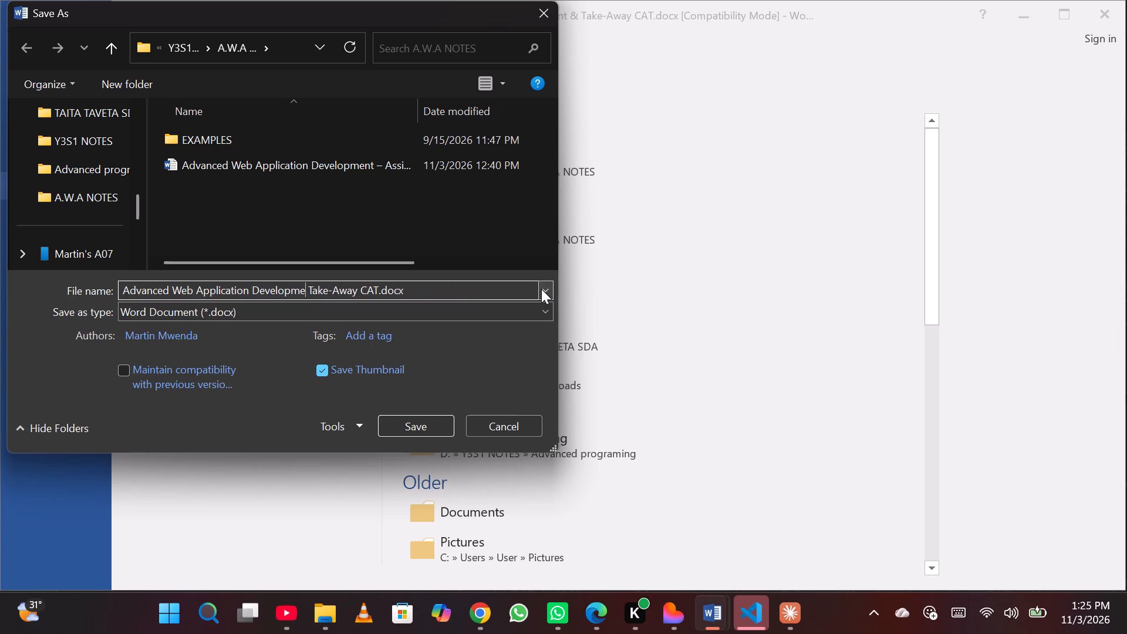
Complete the file name as "Advanced Web Application Development Take-Away CAT.docx" and save the document, accepting the upgrade to the newest file format.
key(BackSpace)
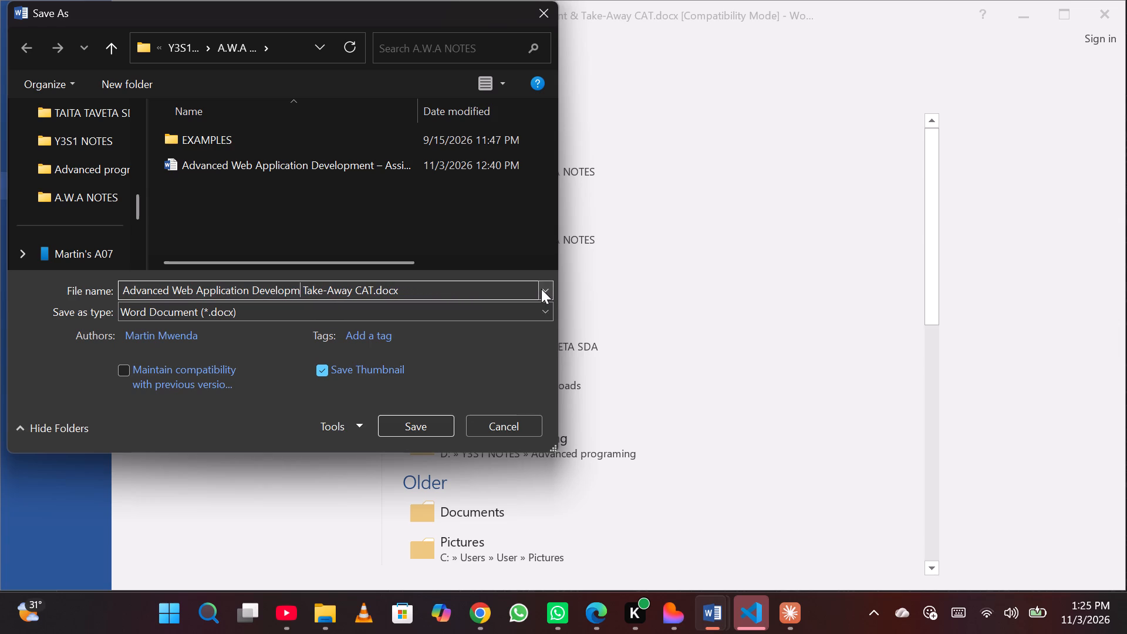
key(ctrl+z)
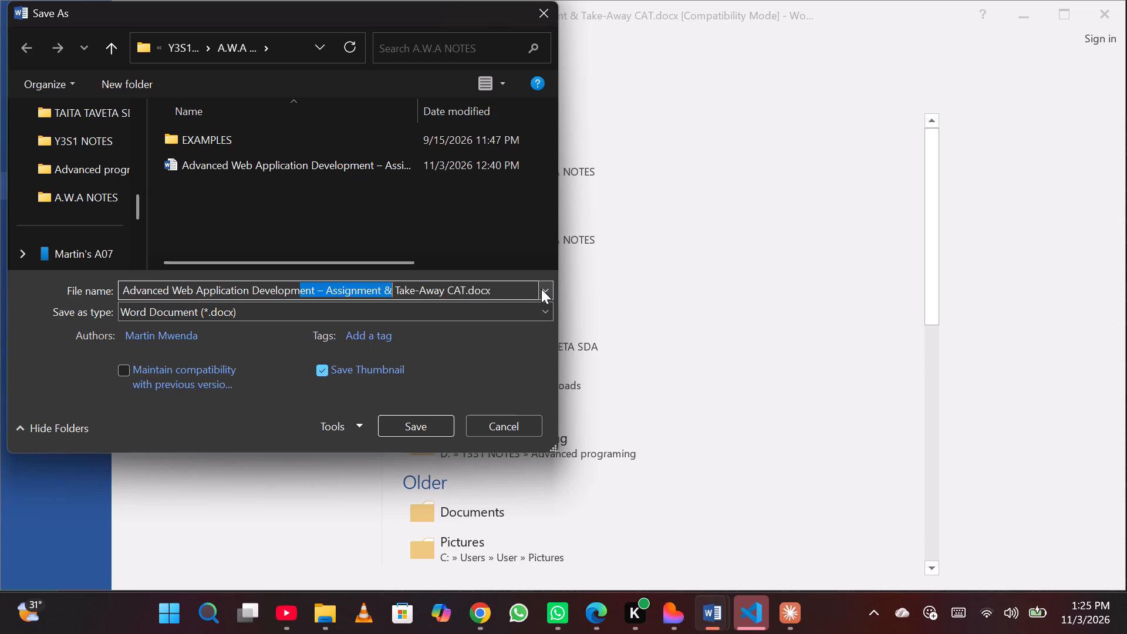
key(BackSpace)
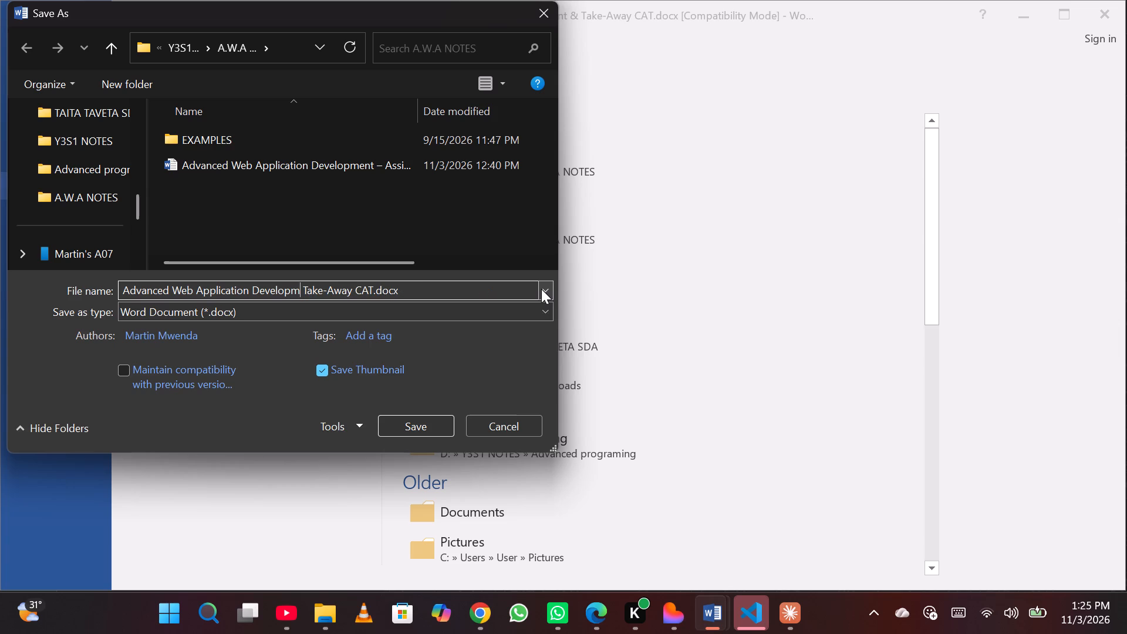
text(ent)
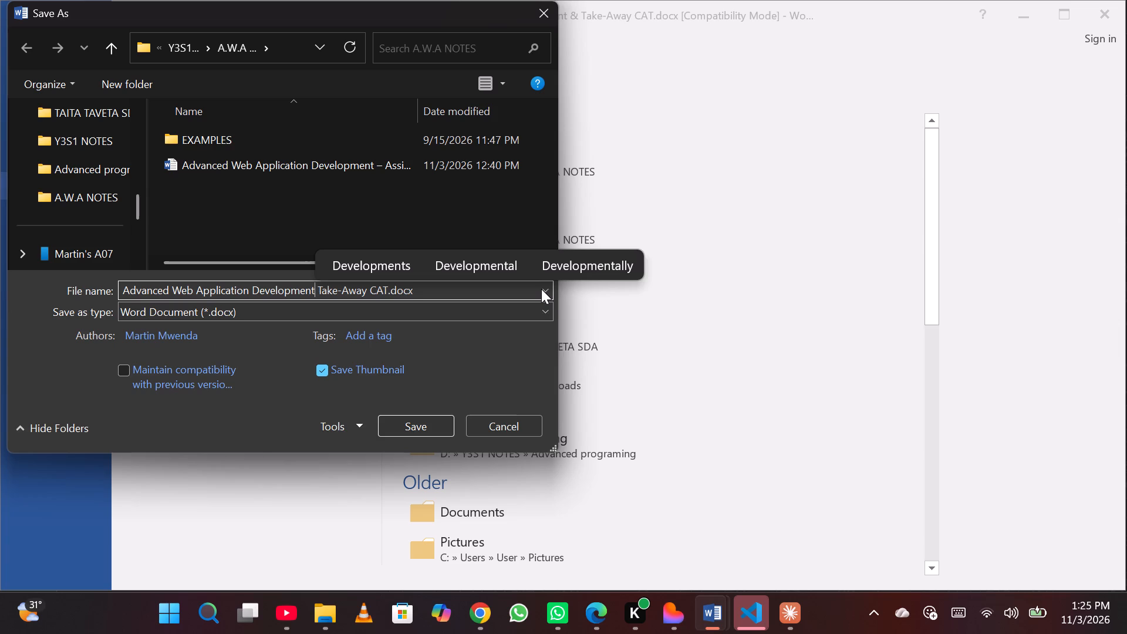
click(417, 430)
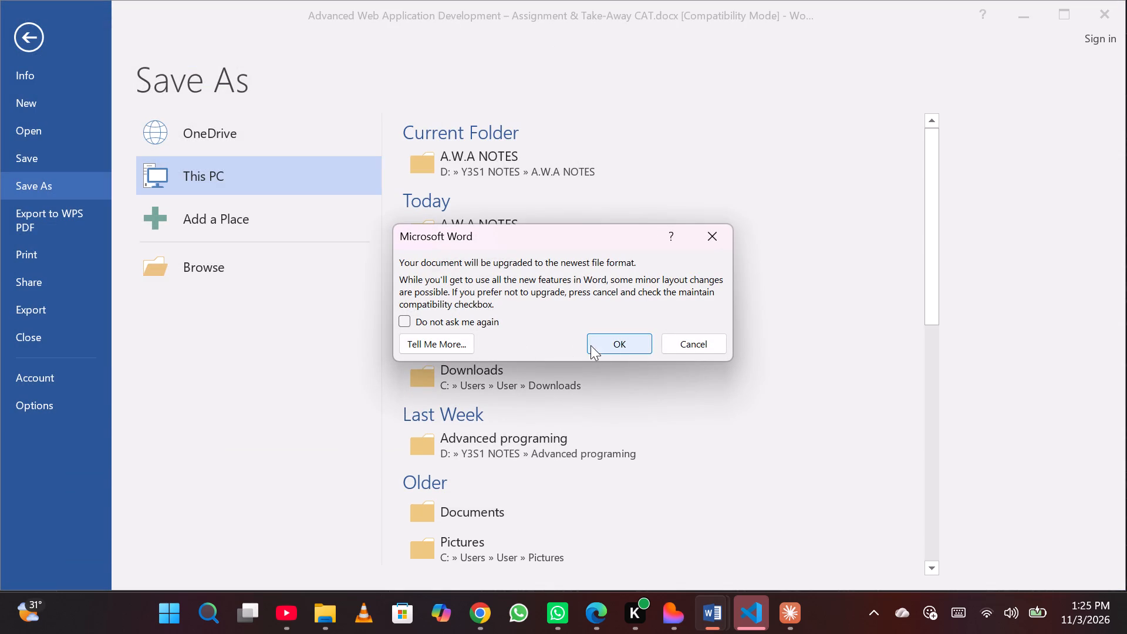
click(624, 343)
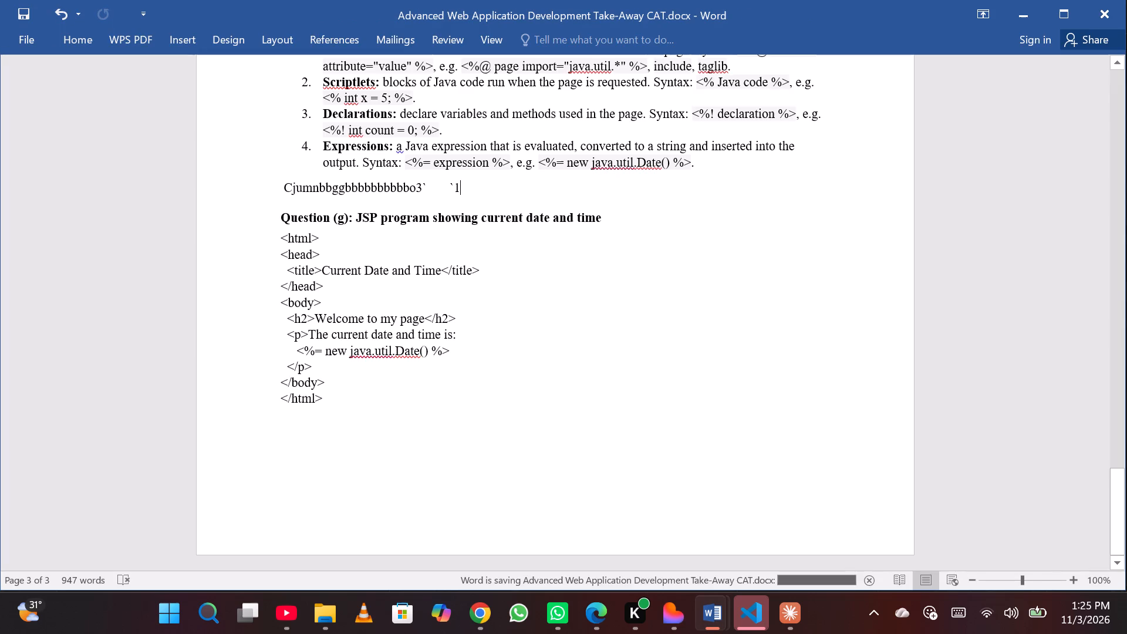